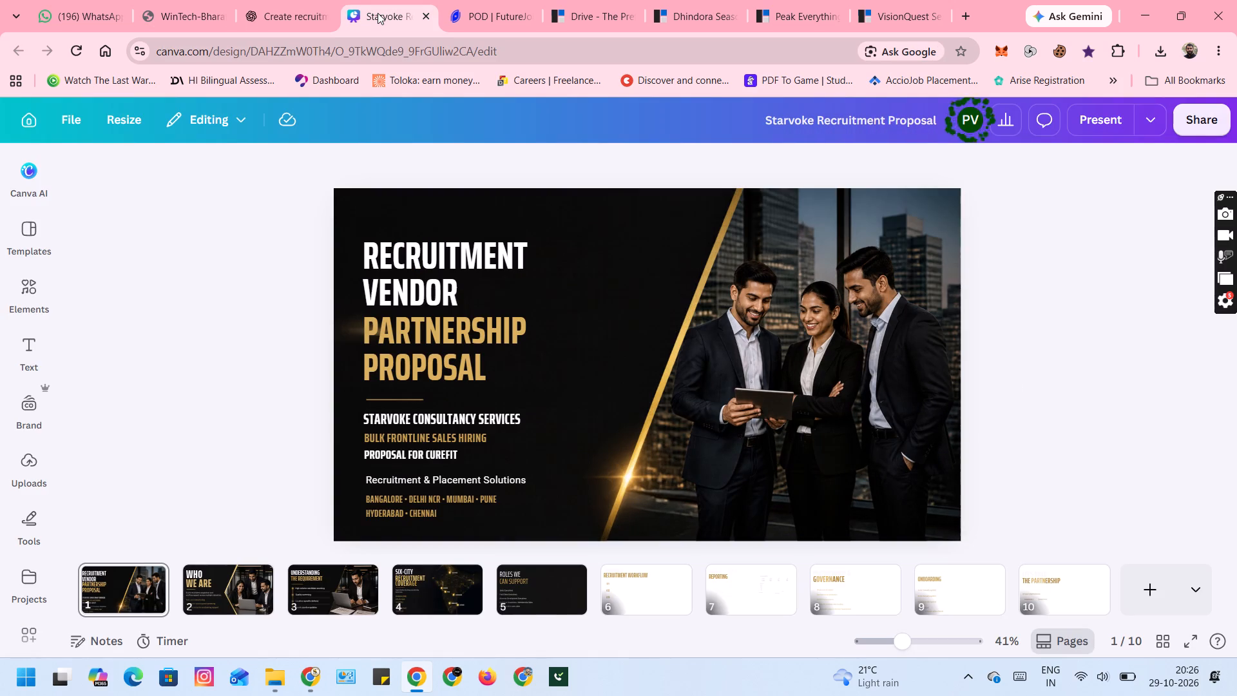
click(227, 590)
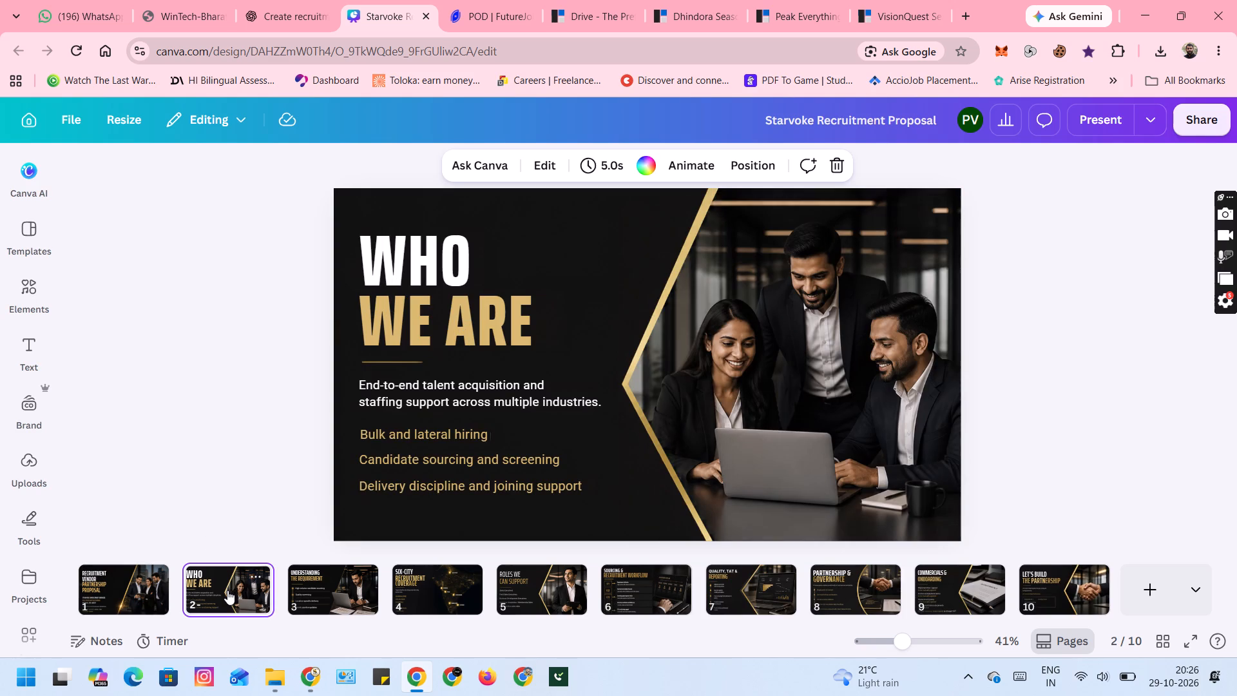
key(Right)
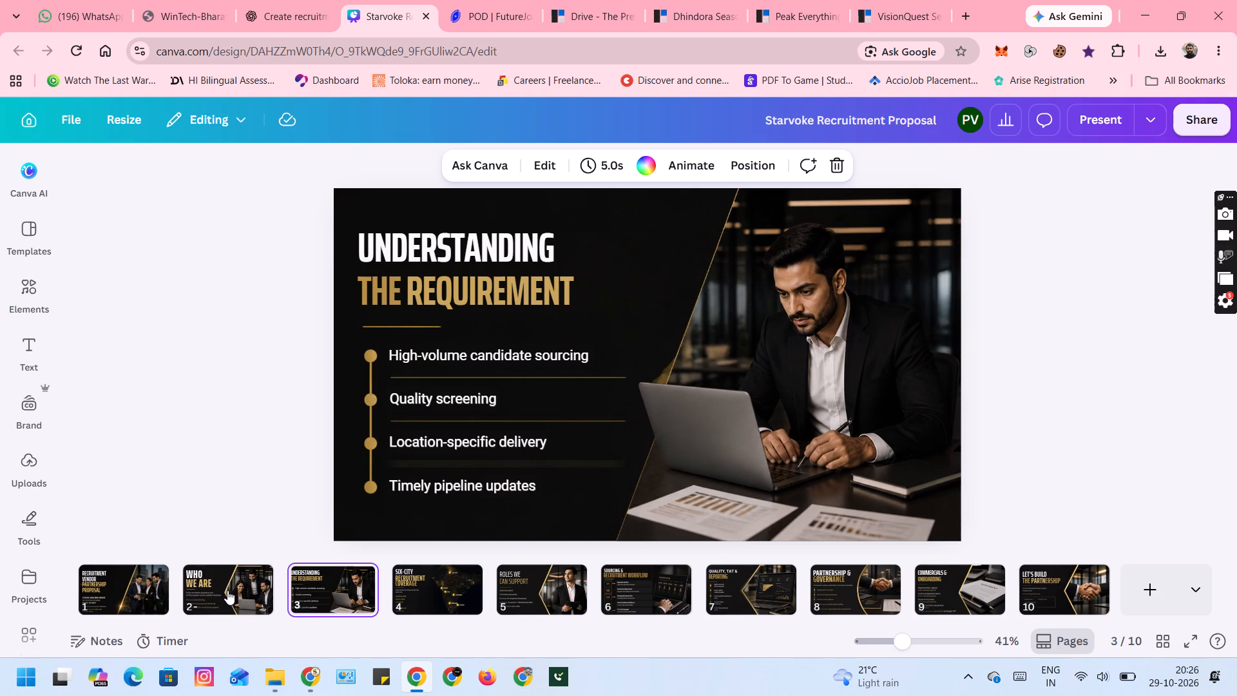
key(Right)
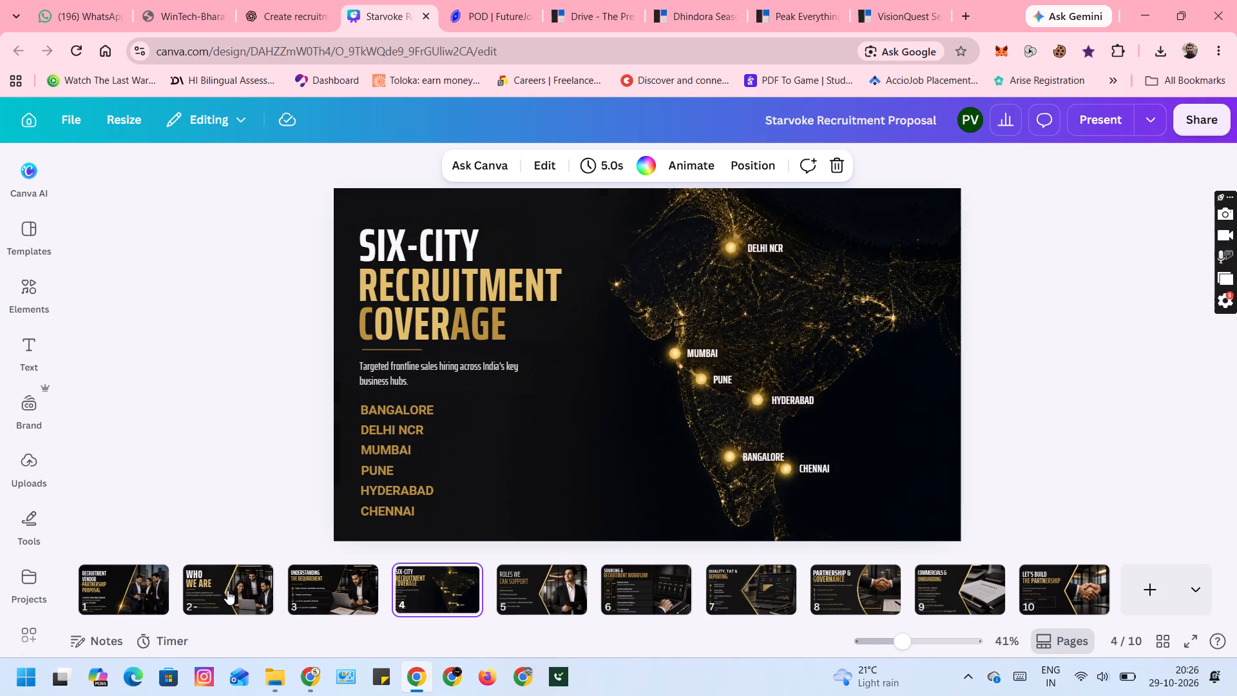
key(Right)
key(Right)
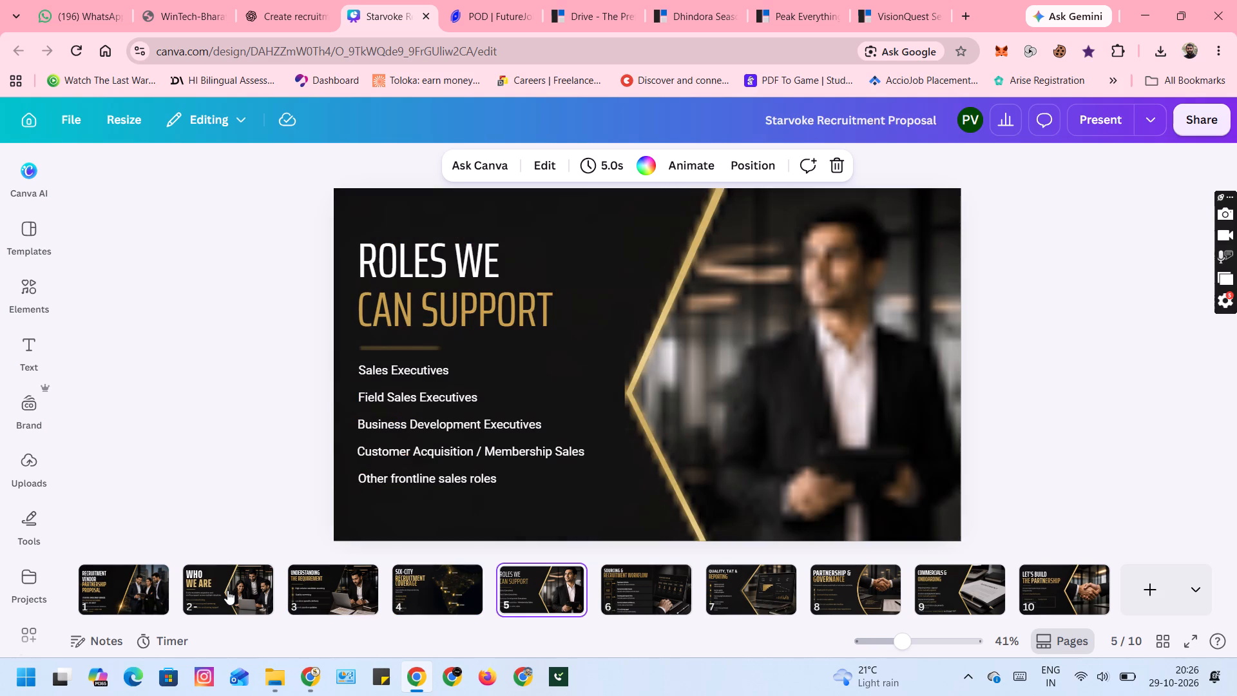
key(Right)
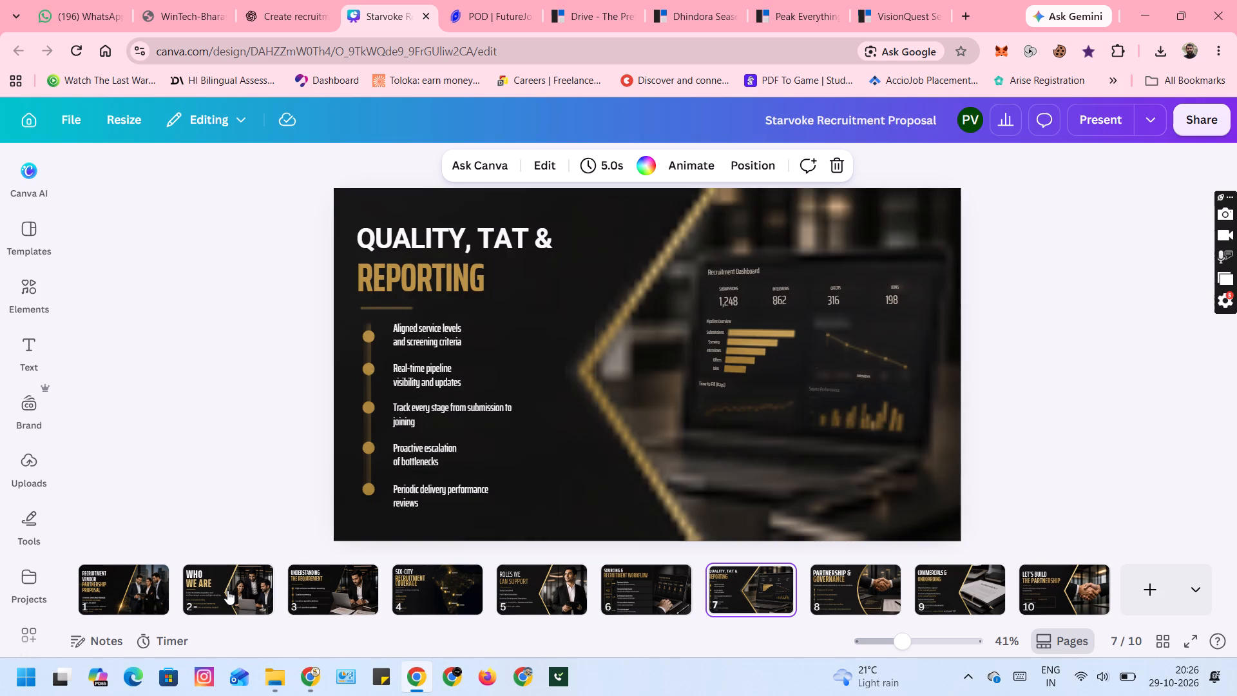
key(Left)
key(Left)
key(Left)
key(Left)
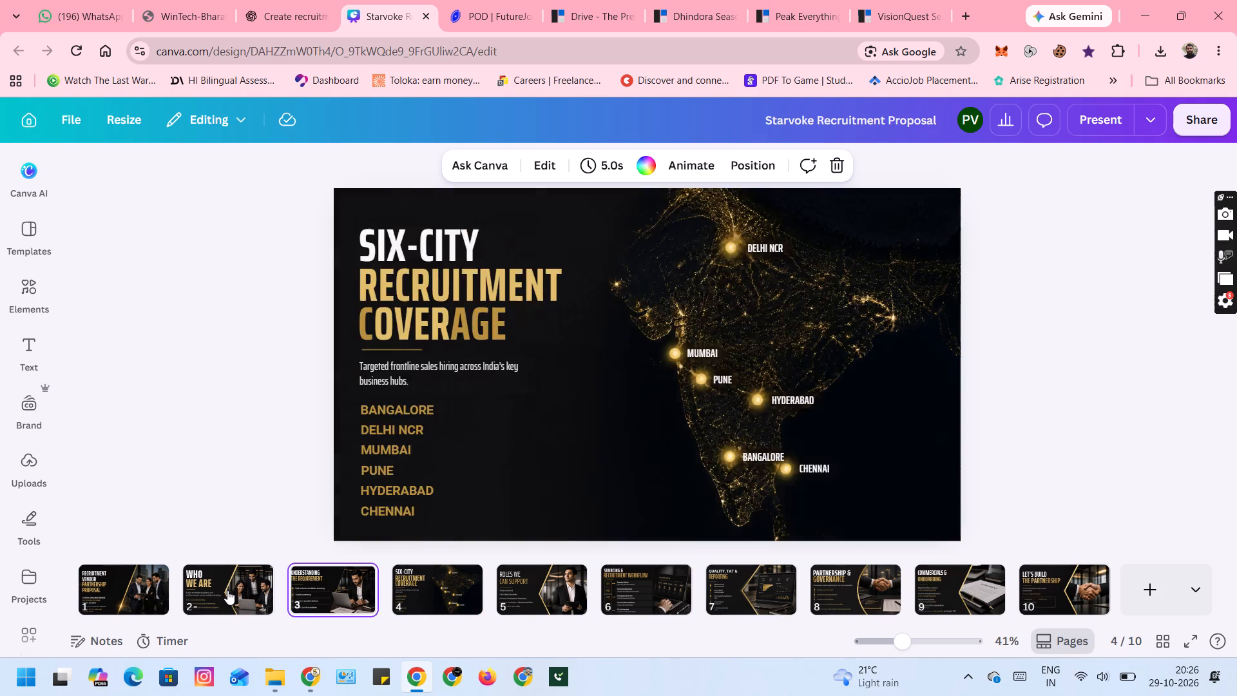
key(Left)
key(Left)
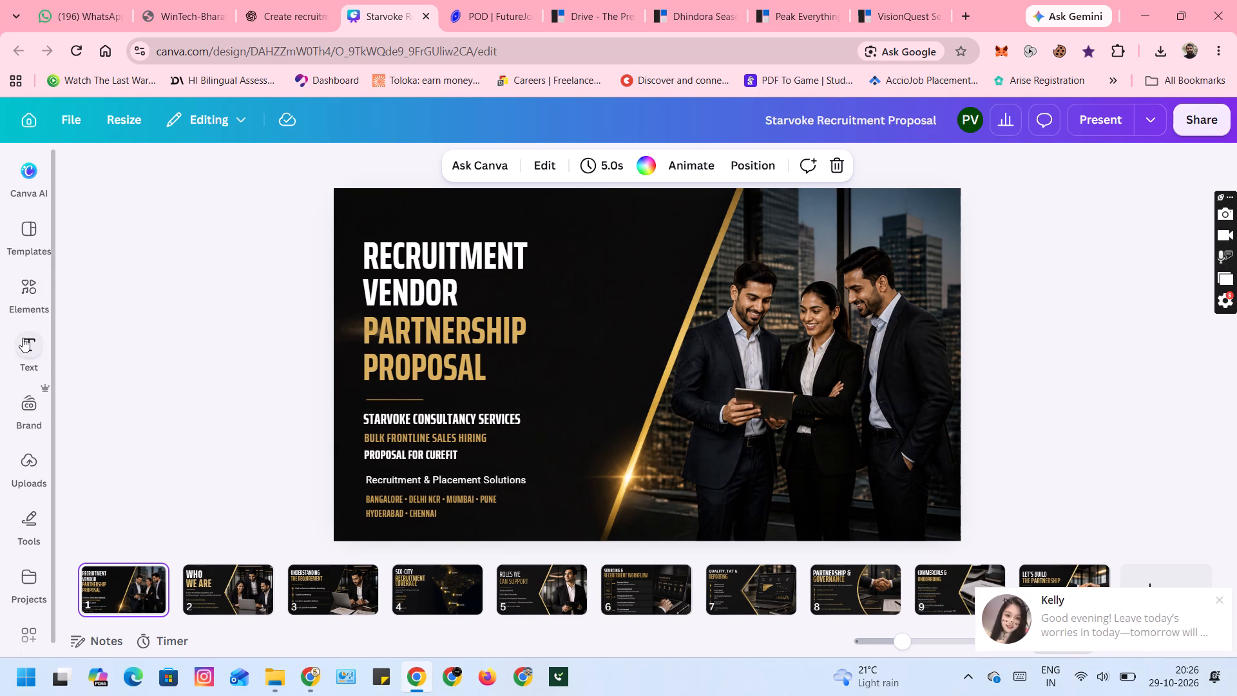
Upload the "Futuristic Starvoke Consultancy Logo" image from the Downloads folder to the design's uploads.
click(28, 474)
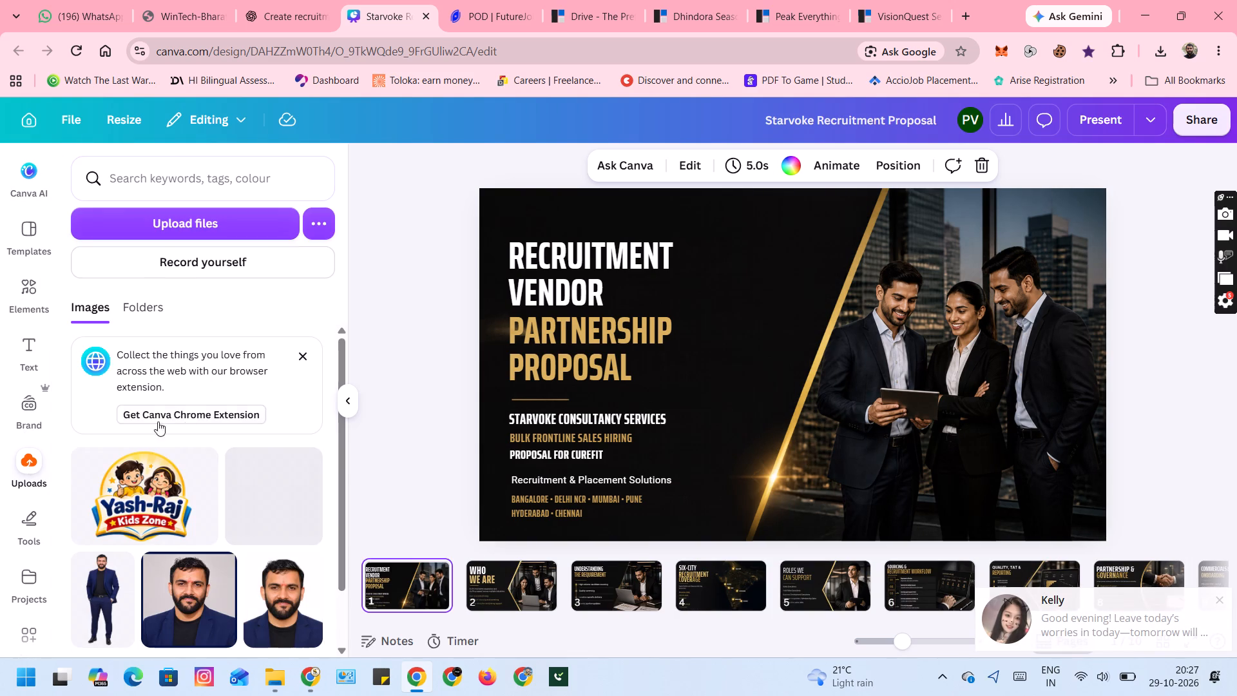
scroll(236, 483, down, 2)
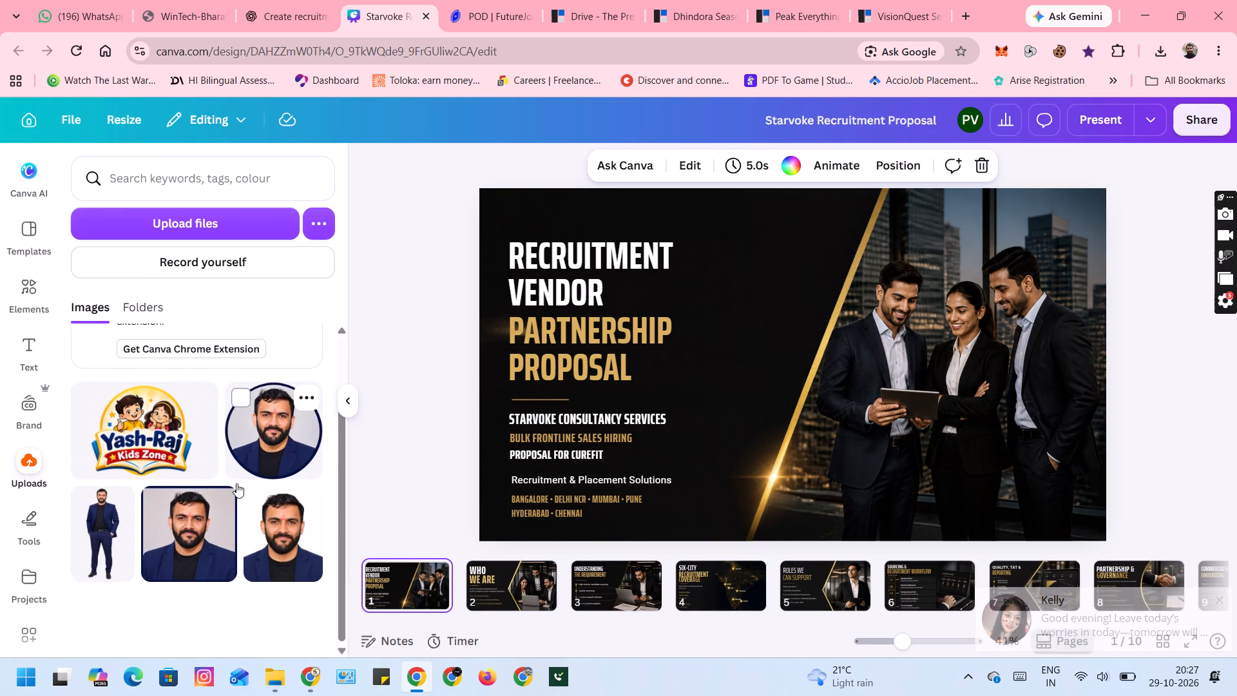
scroll(236, 483, down, 1)
click(207, 215)
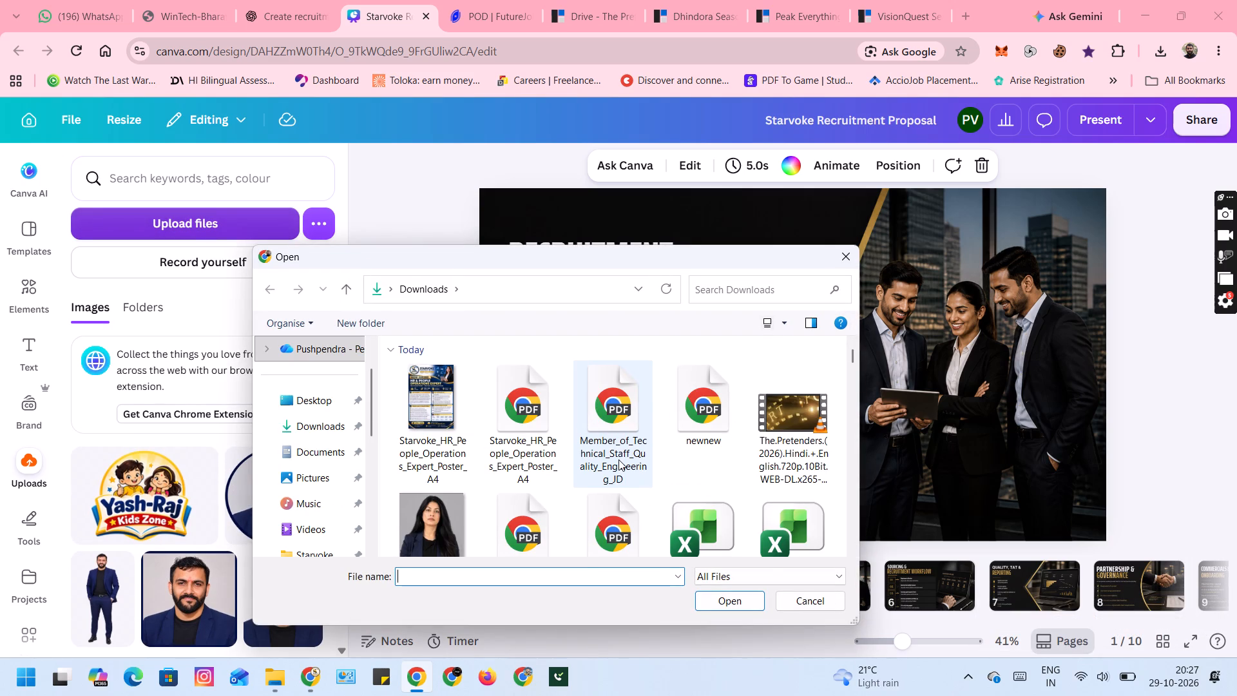
scroll(618, 459, down, 5)
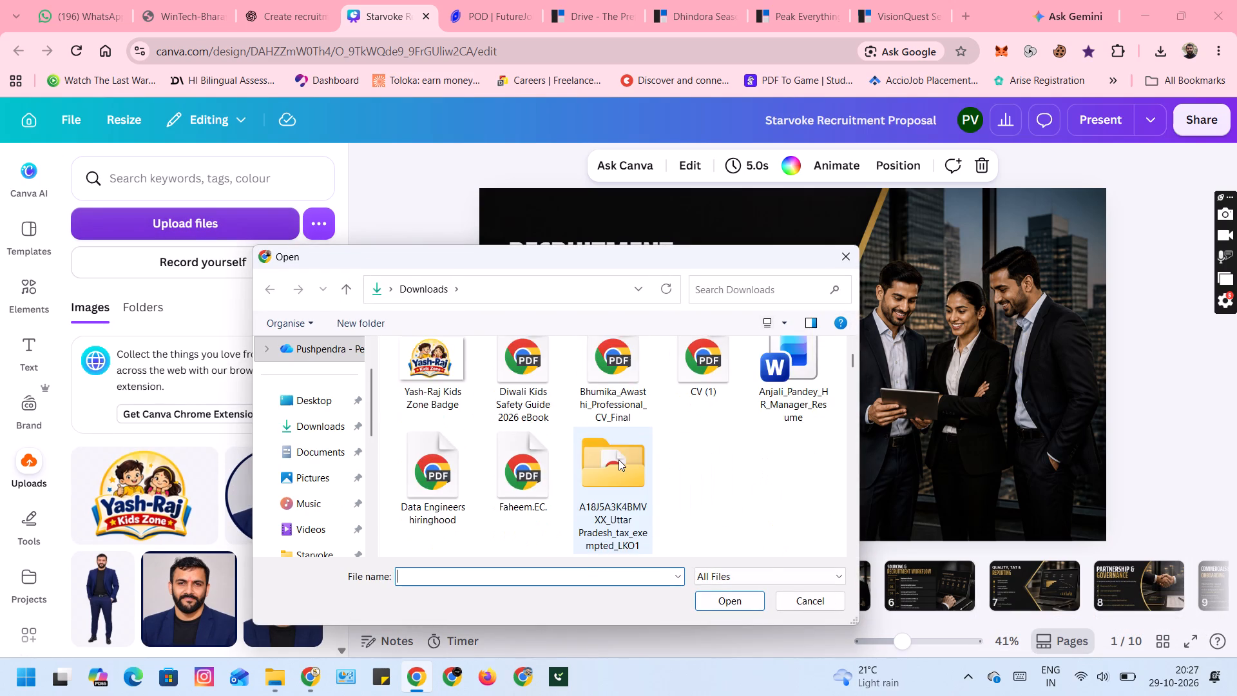
scroll(618, 459, down, 6)
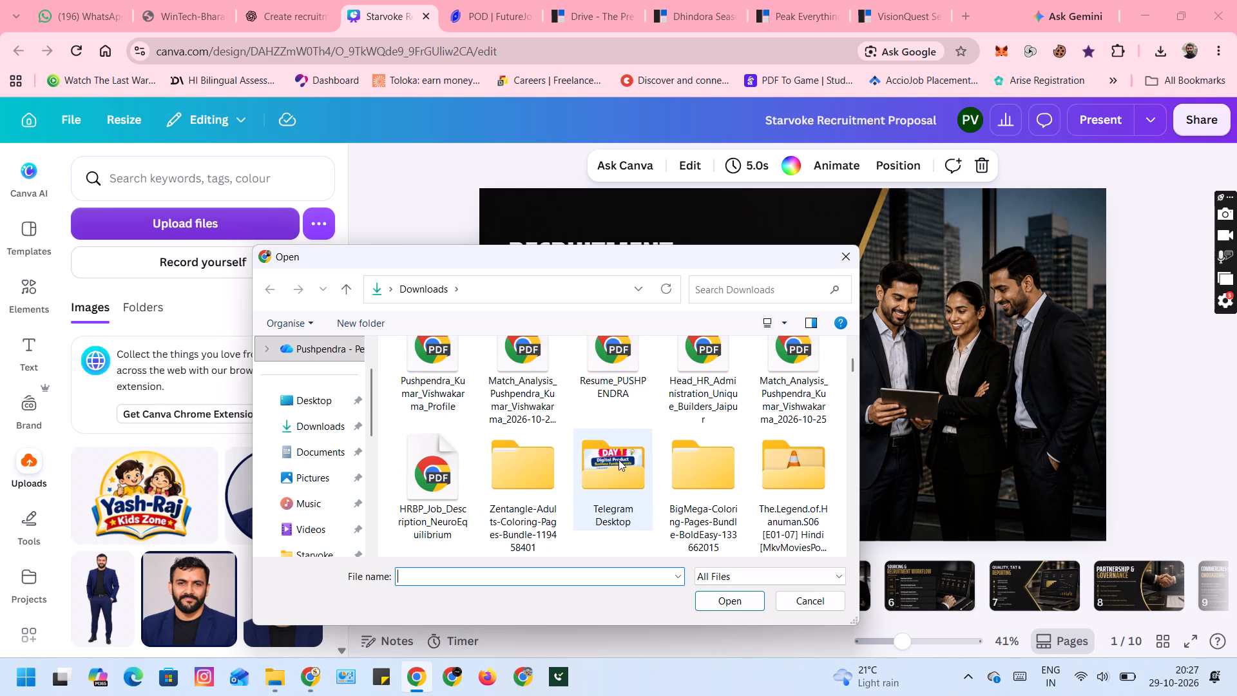
scroll(618, 459, down, 2)
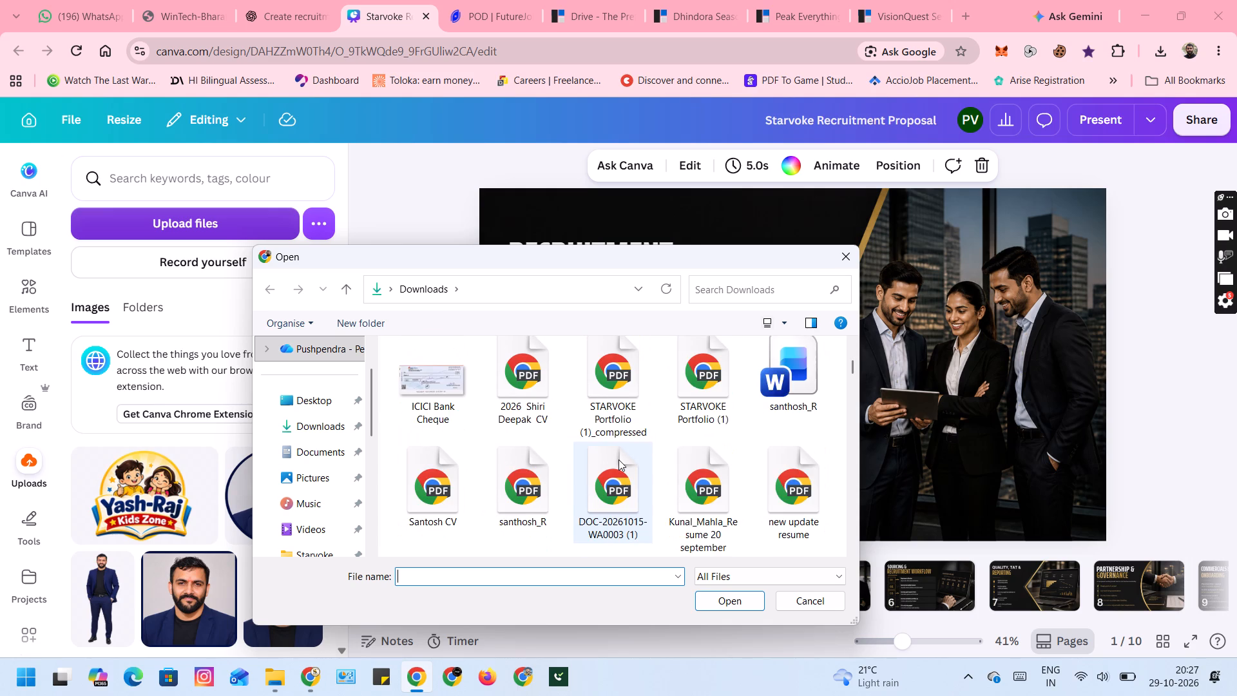
scroll(618, 459, down, 2)
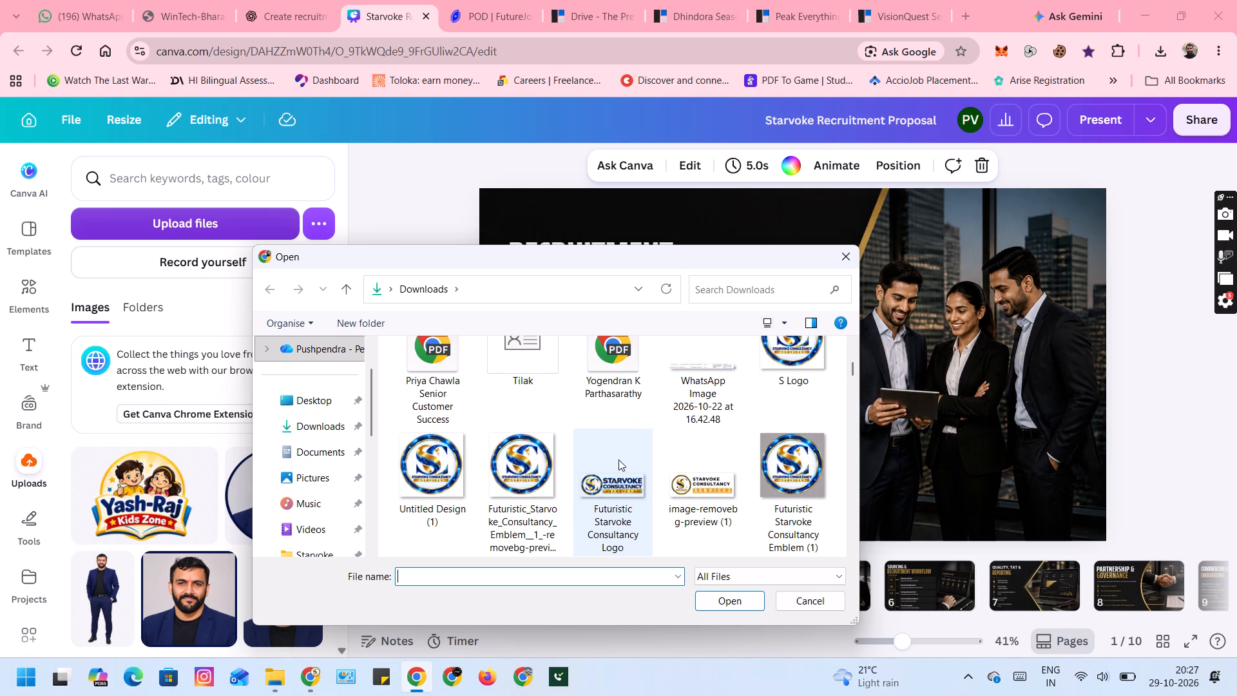
scroll(618, 459, down, 1)
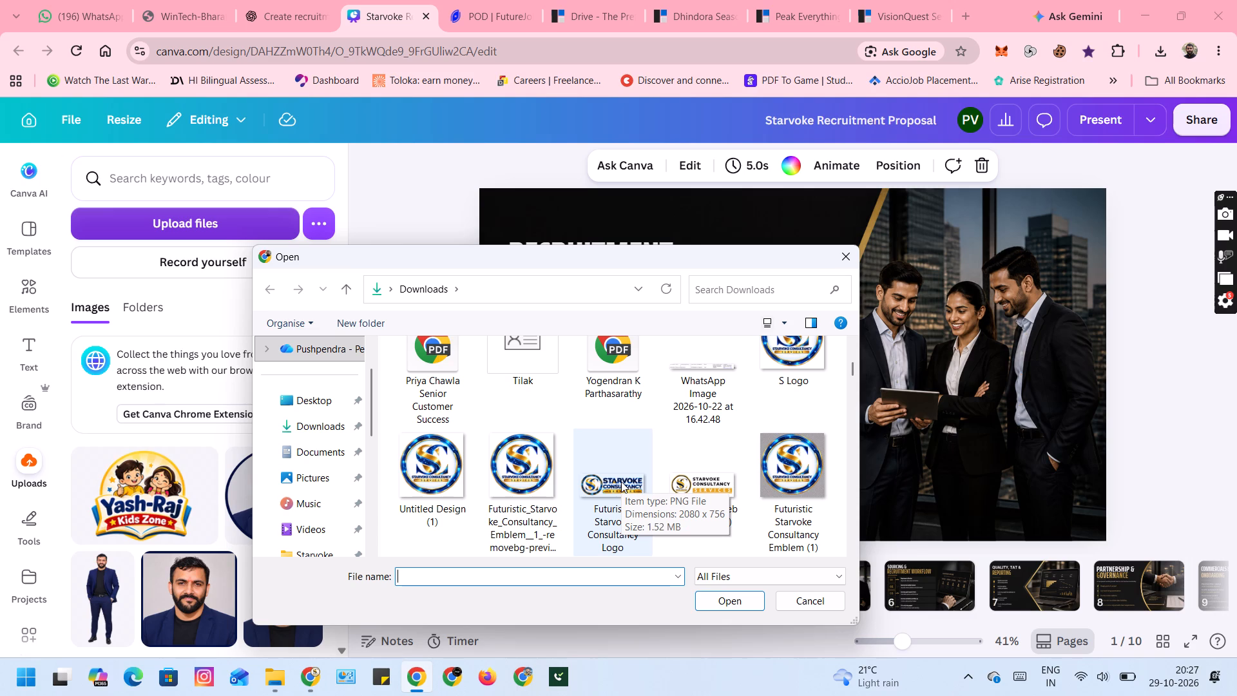
double_click(621, 481)
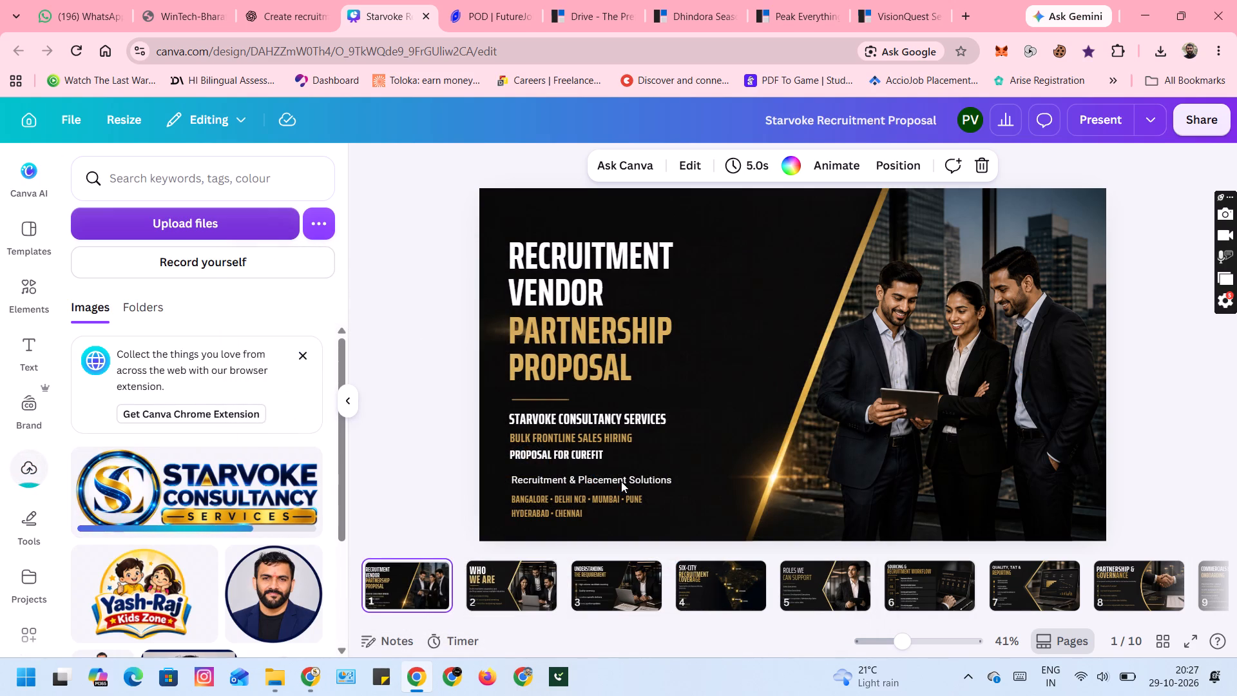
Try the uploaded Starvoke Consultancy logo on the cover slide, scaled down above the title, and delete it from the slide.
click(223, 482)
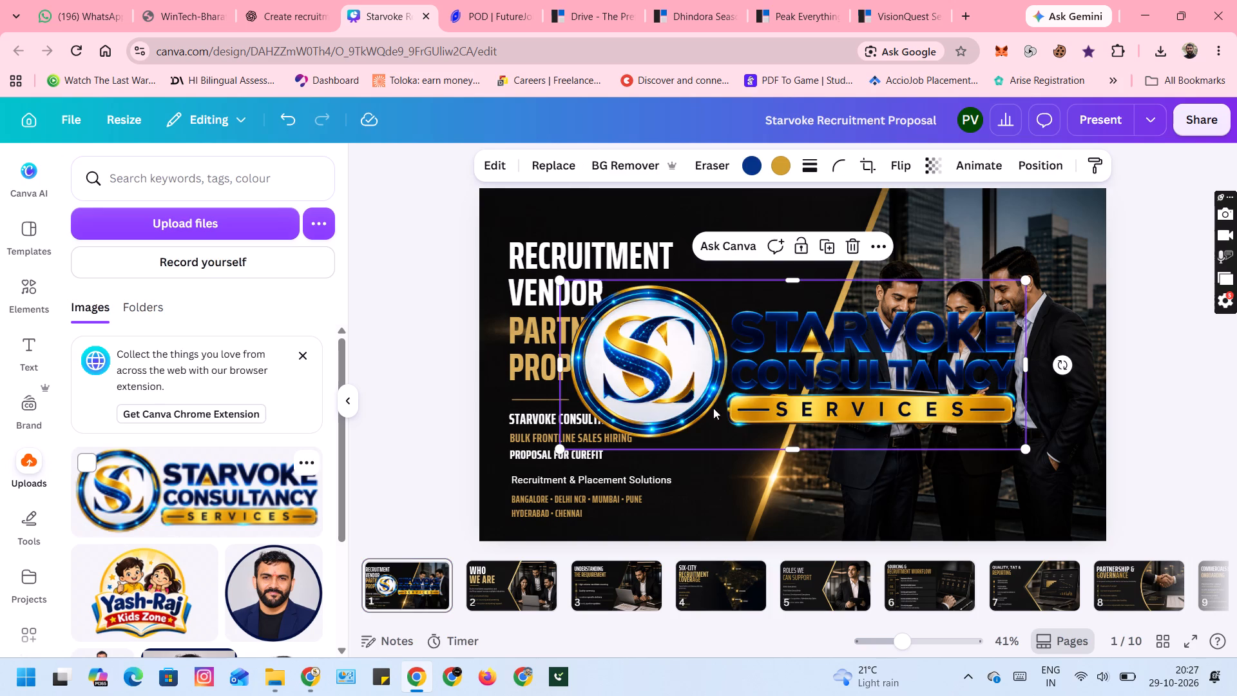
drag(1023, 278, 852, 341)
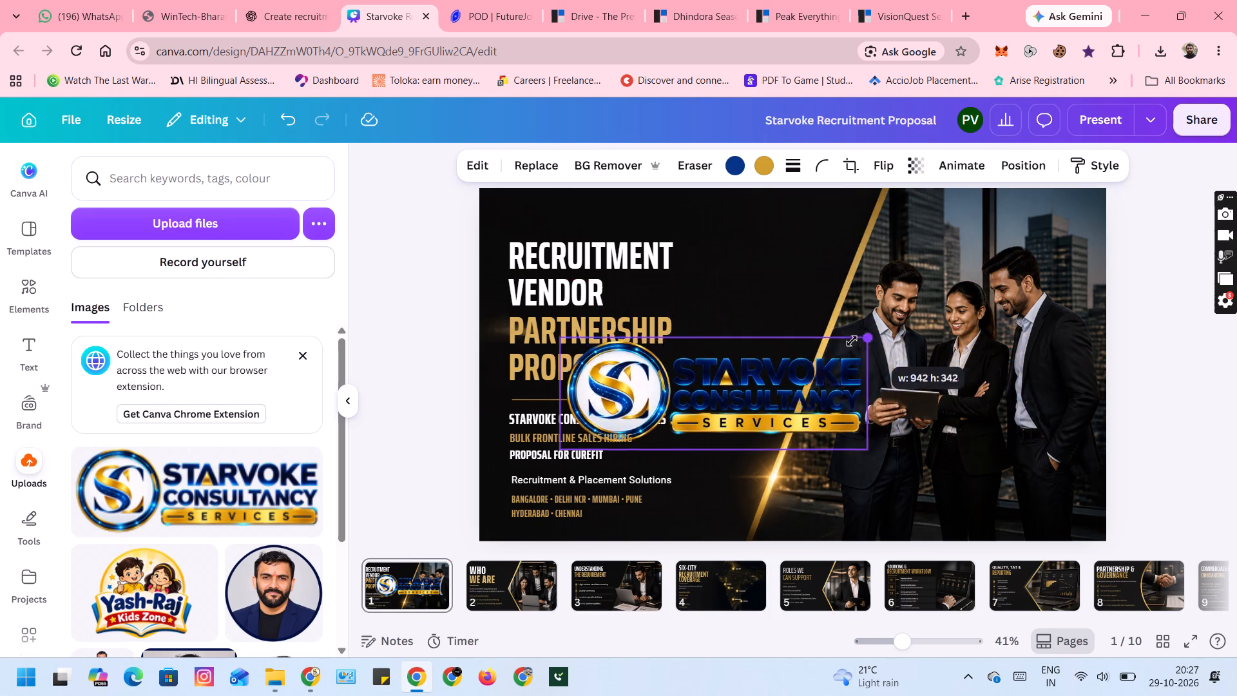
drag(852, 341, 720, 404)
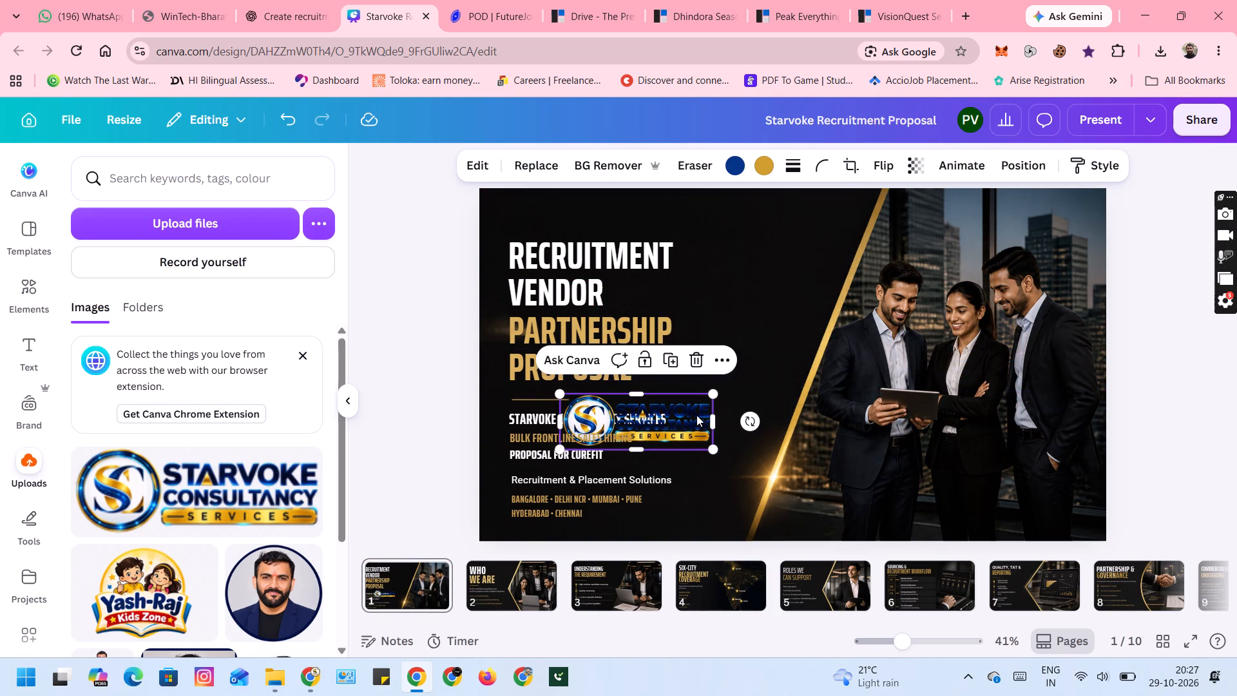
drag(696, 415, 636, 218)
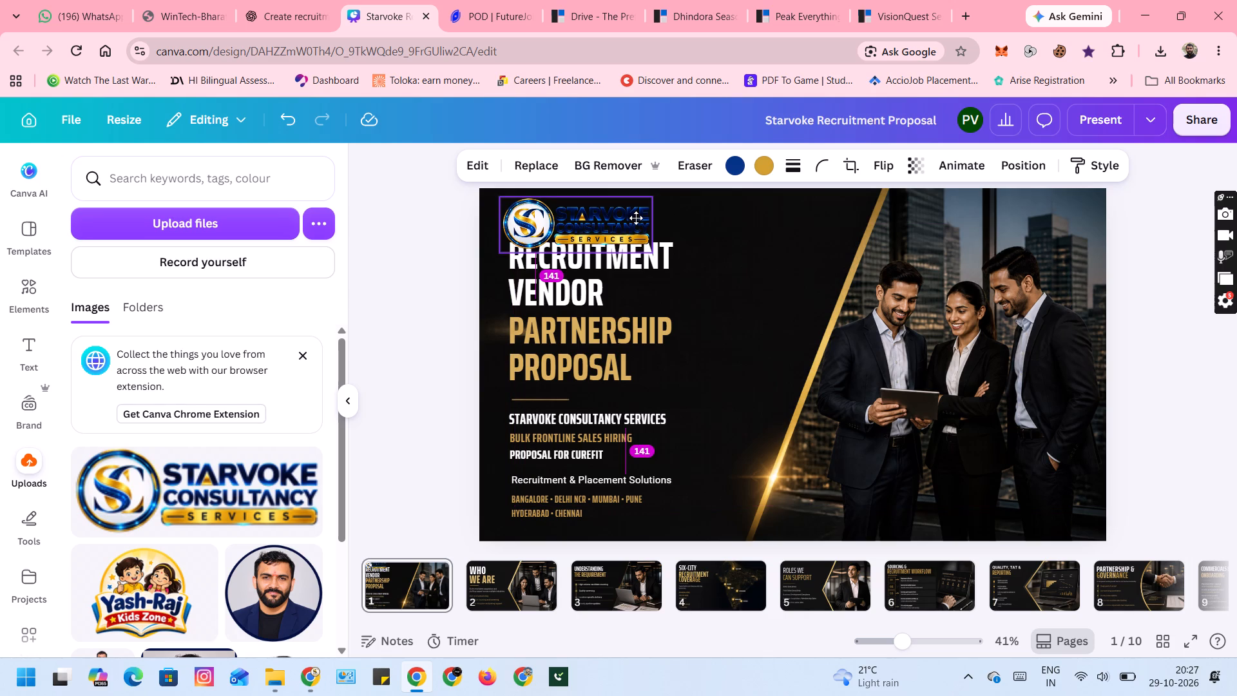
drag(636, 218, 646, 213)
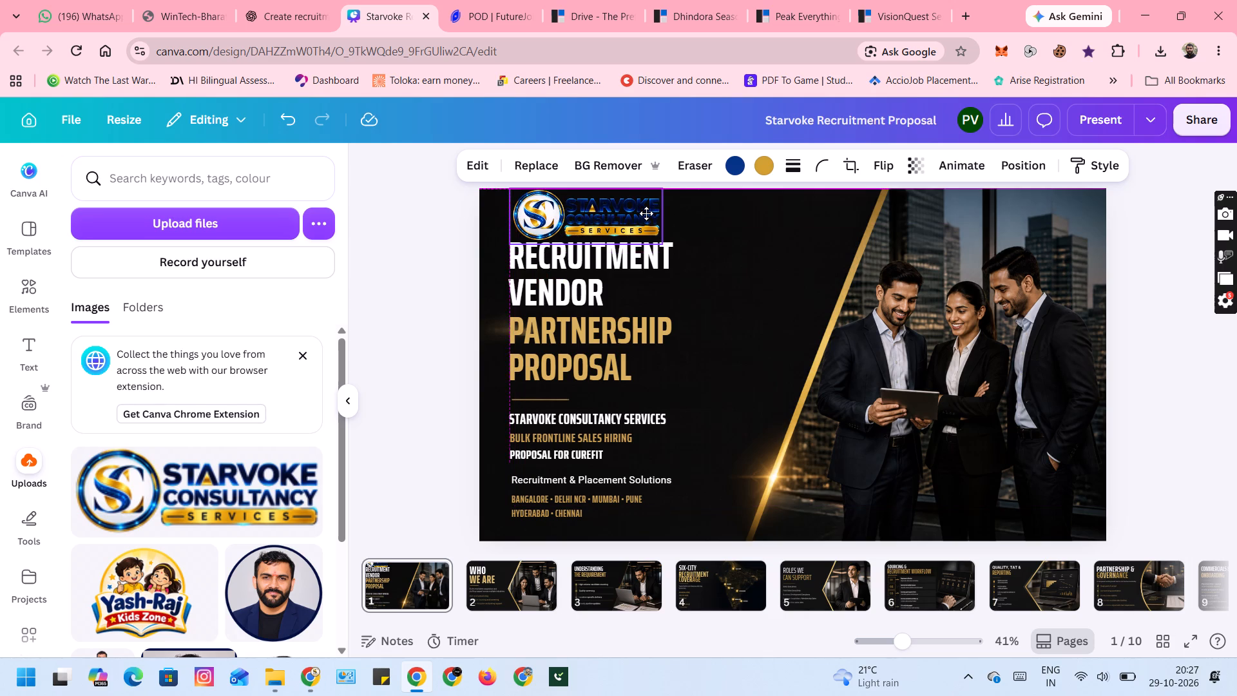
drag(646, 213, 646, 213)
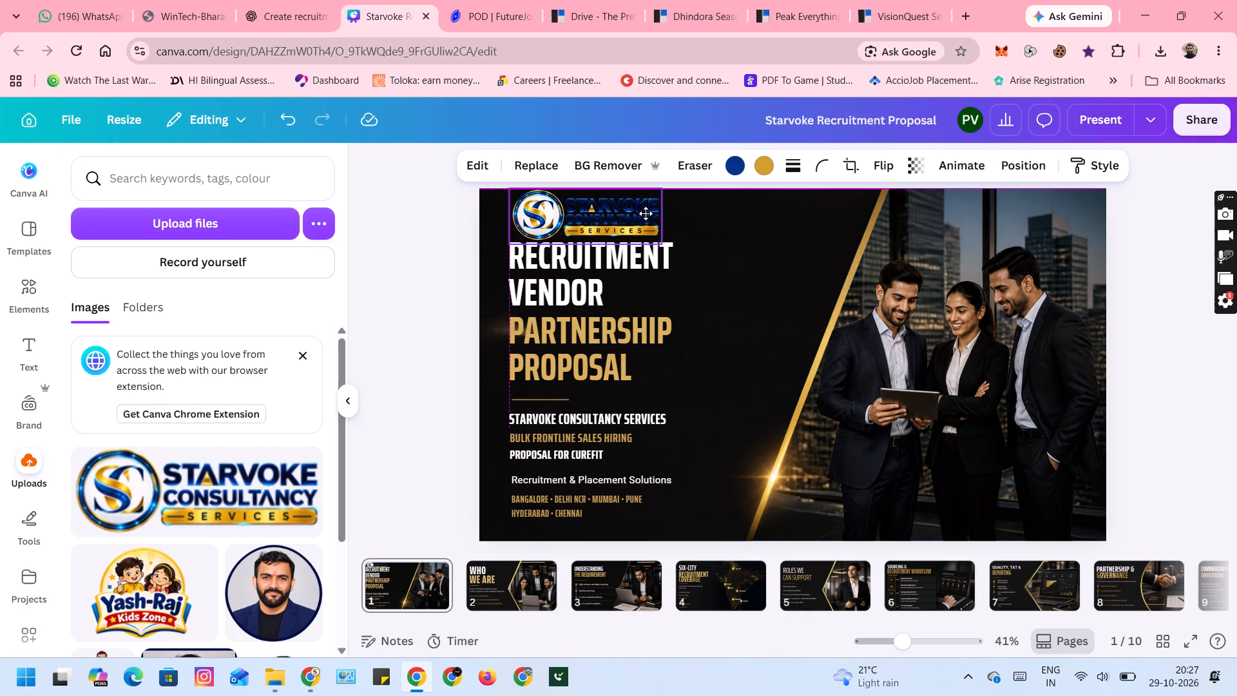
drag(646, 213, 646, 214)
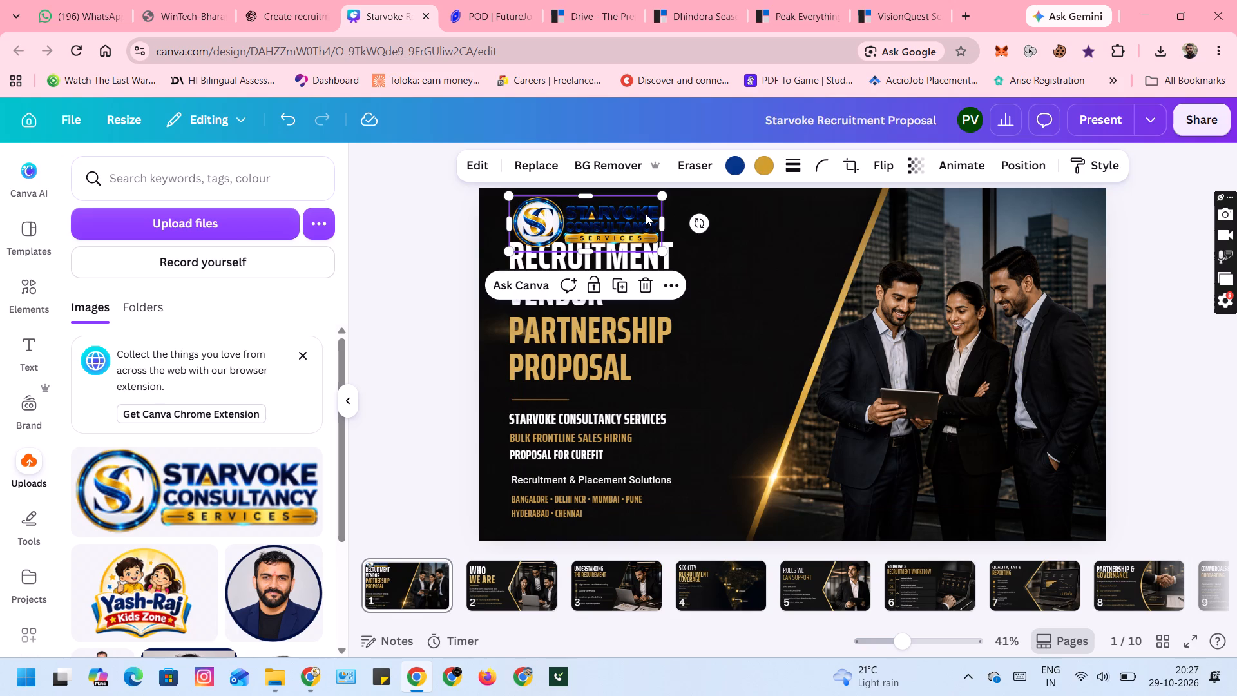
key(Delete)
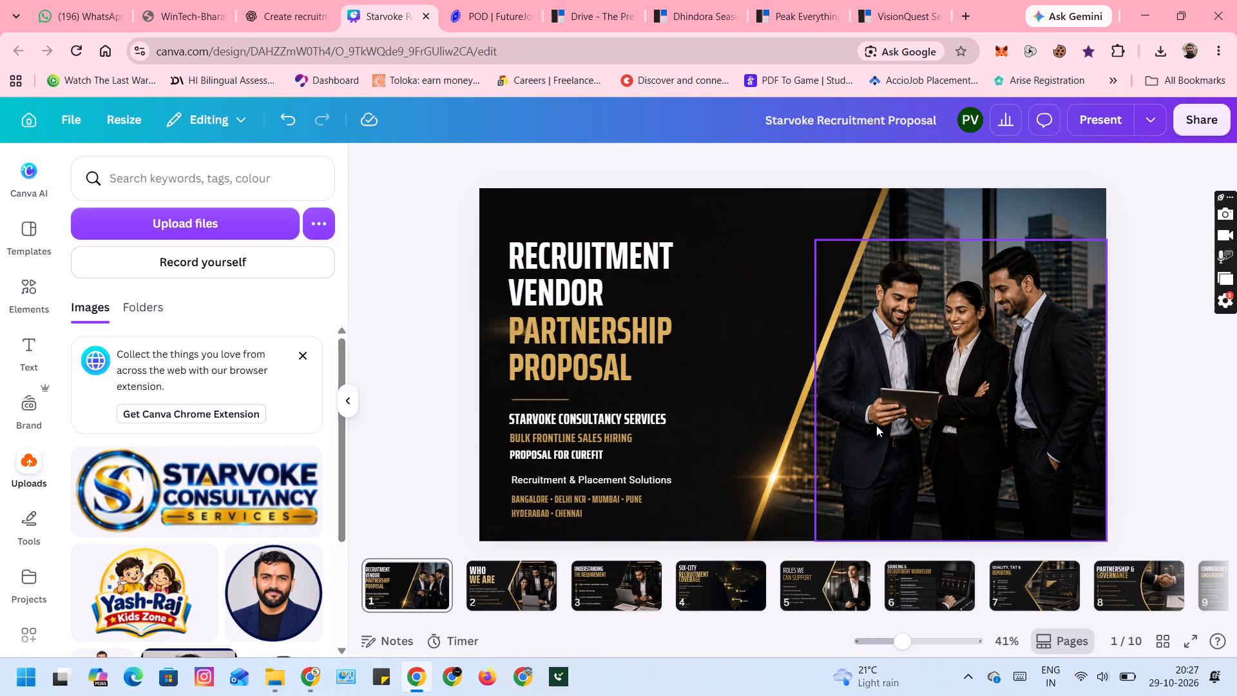
Open the "Who We Are" slide on page 2.
scroll(876, 425, left, 3)
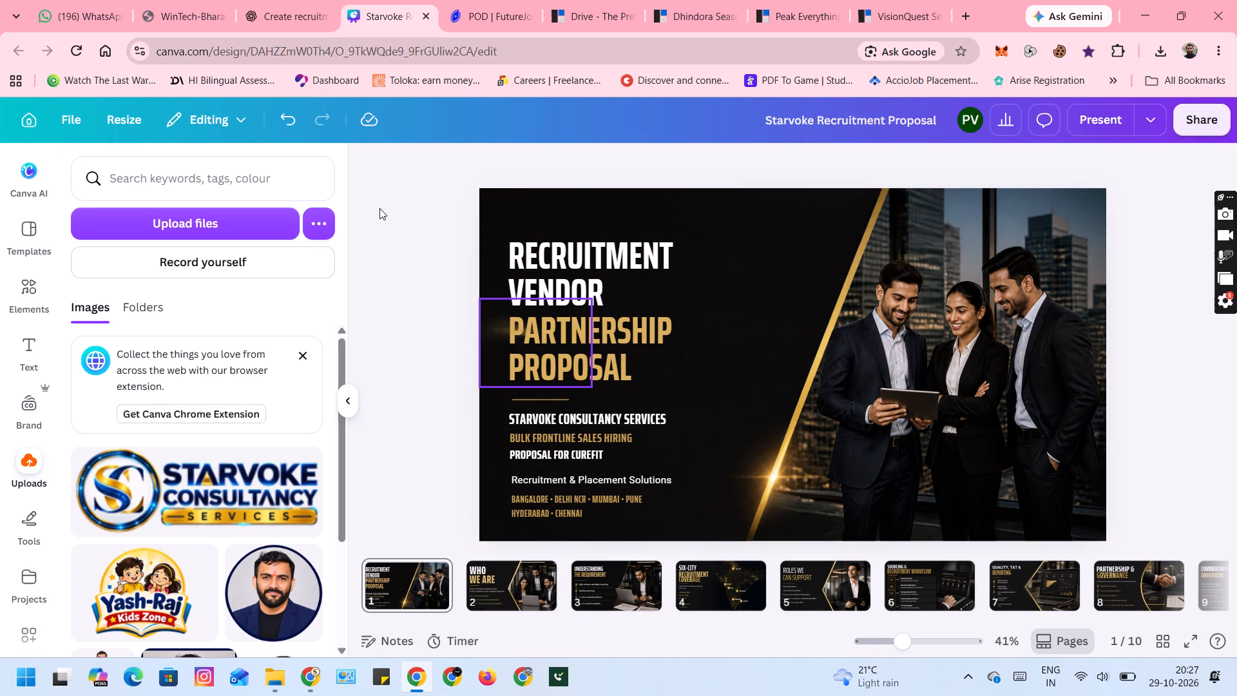
click(518, 583)
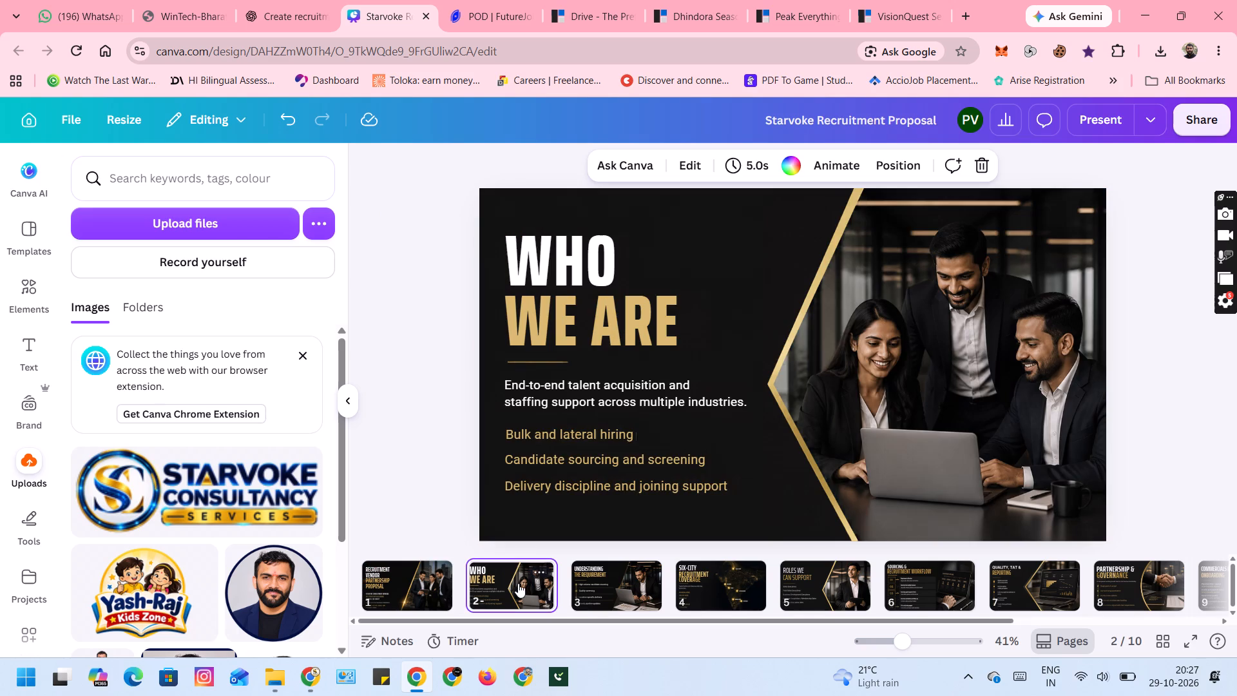
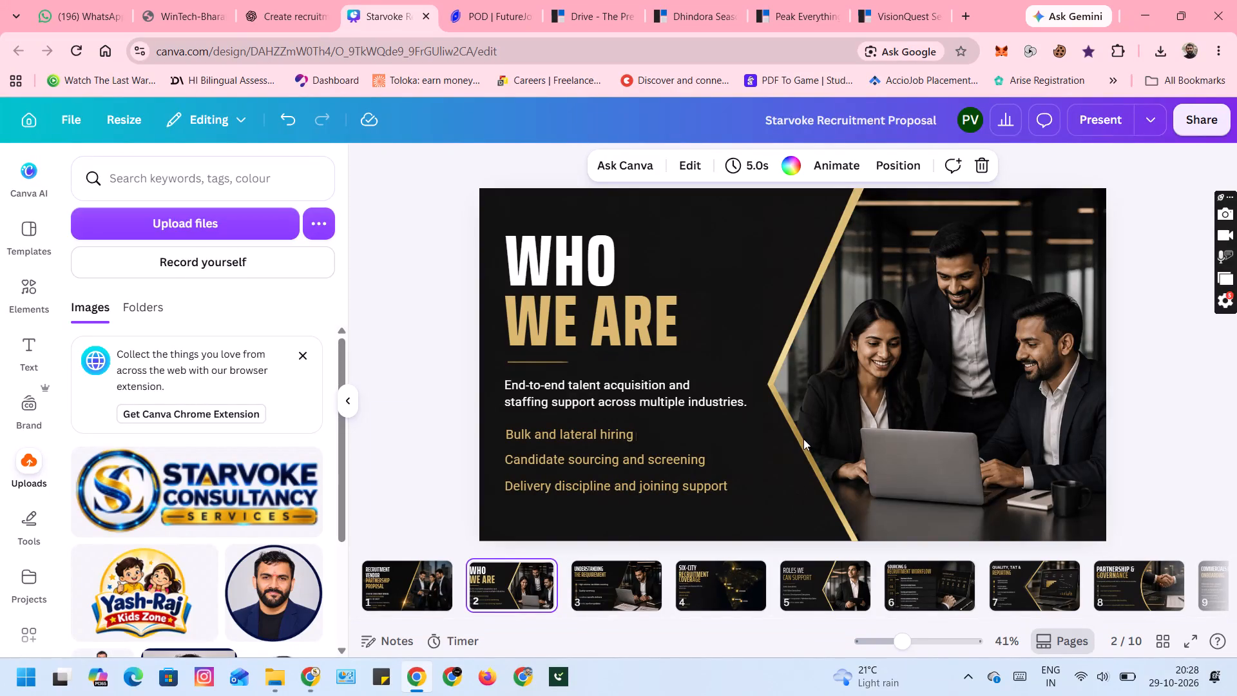
Review the proposal slides in order from the cover through to the closing "Let's Build the Partnership" slide on page 10.
click(441, 420)
key(Left)
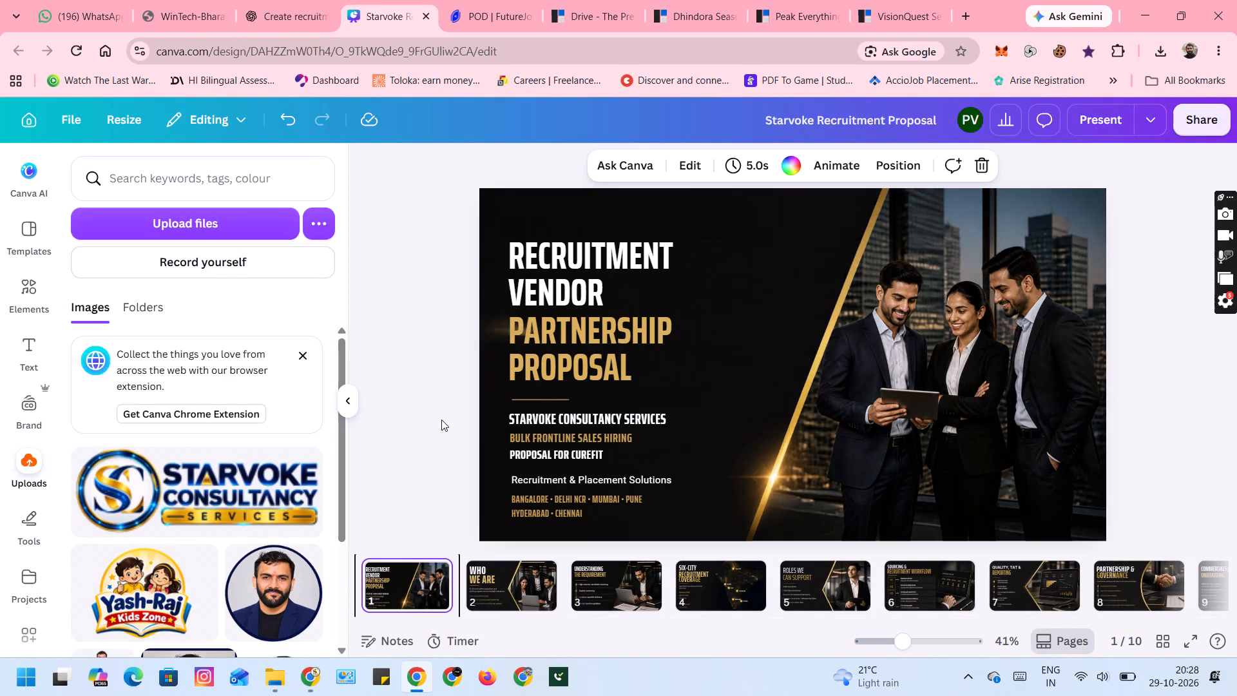
key(Right)
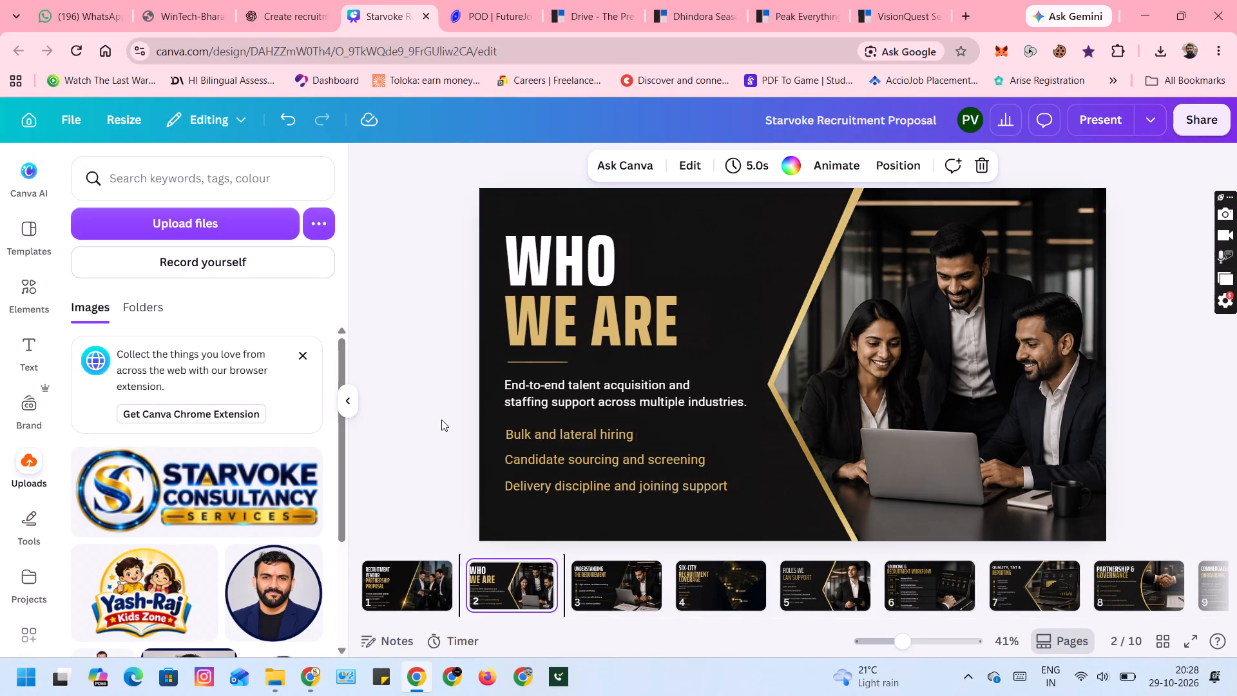
key(Right)
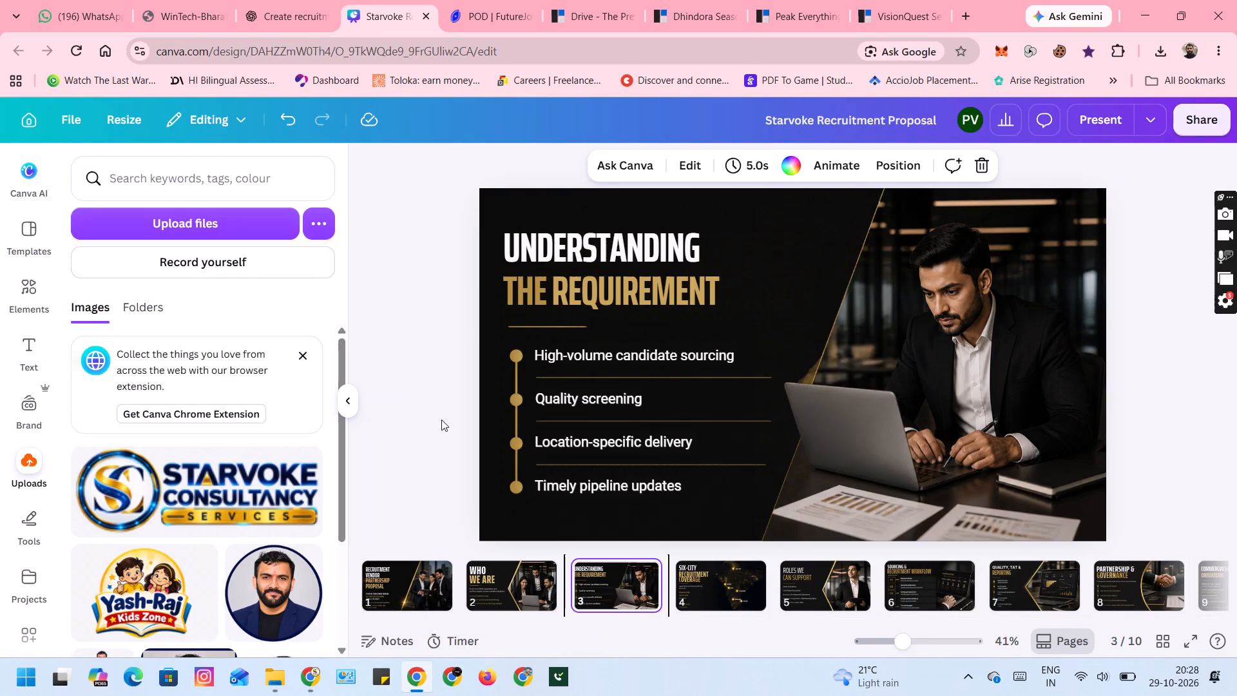
key(Right)
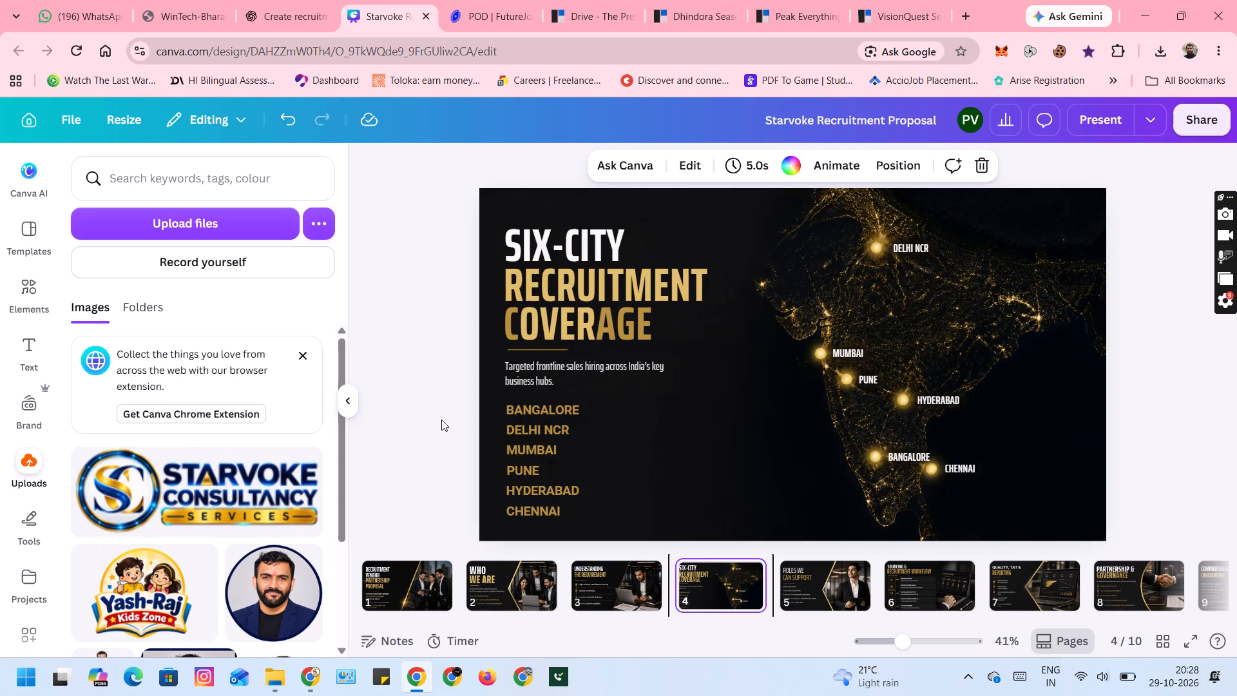
key(Right)
key(Right)
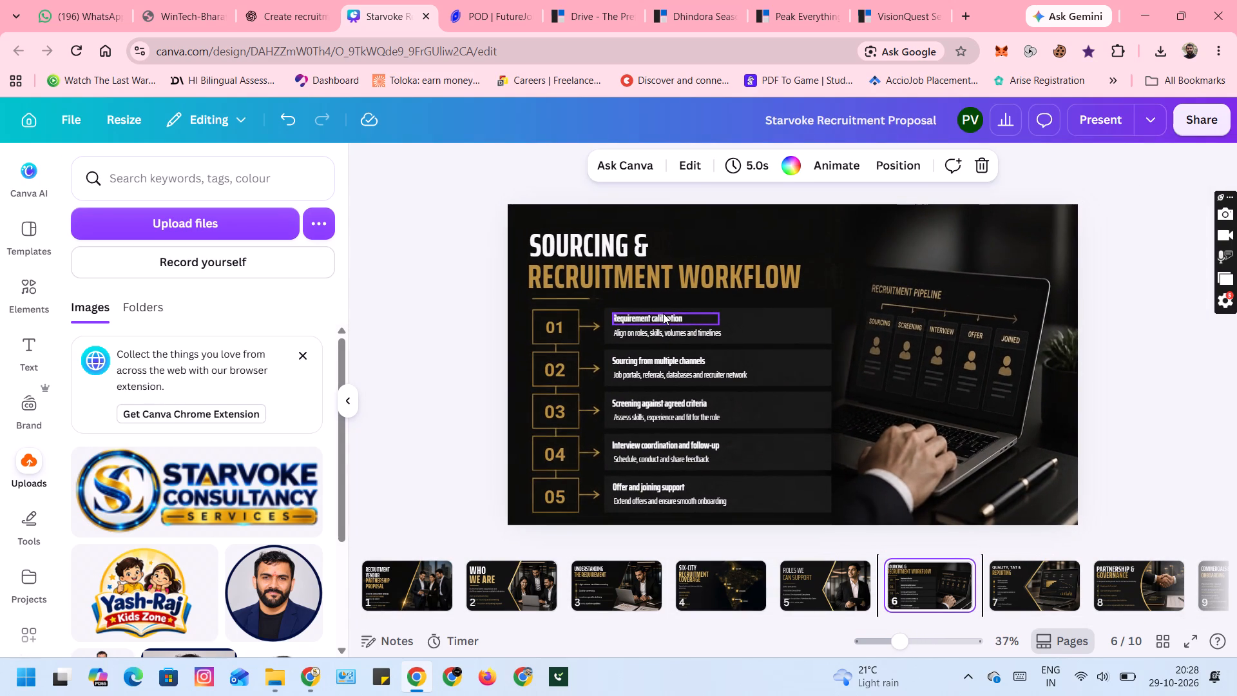
key(Right)
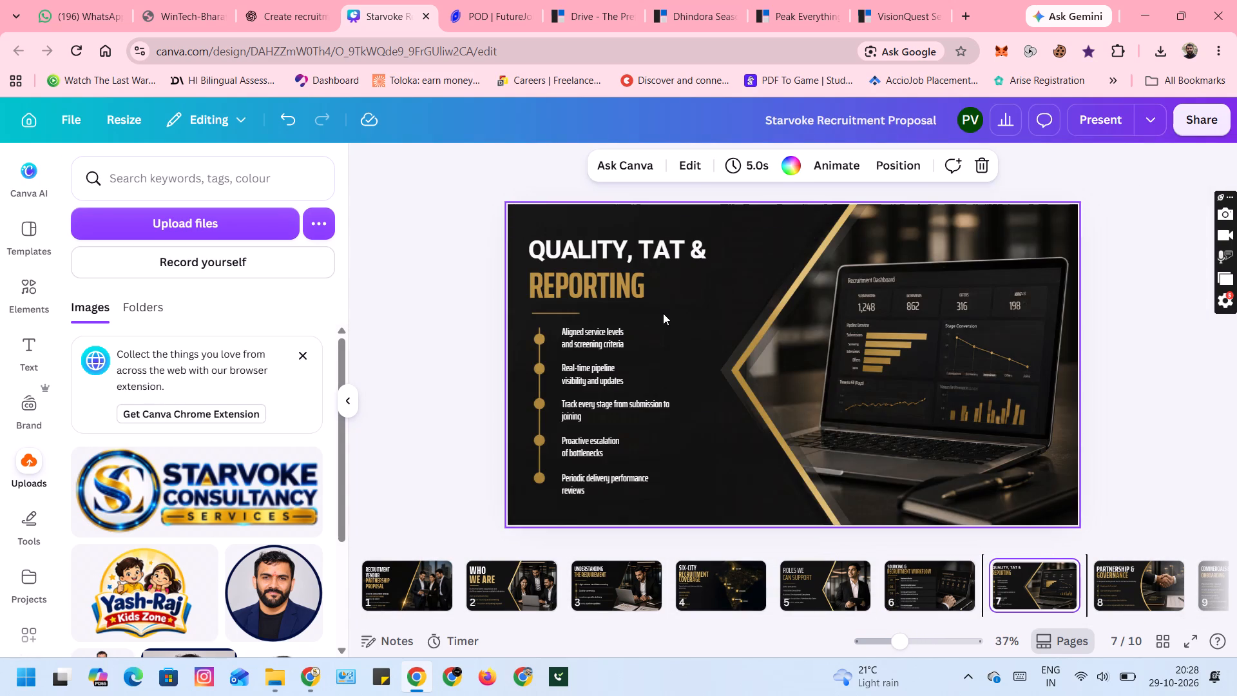
click(424, 398)
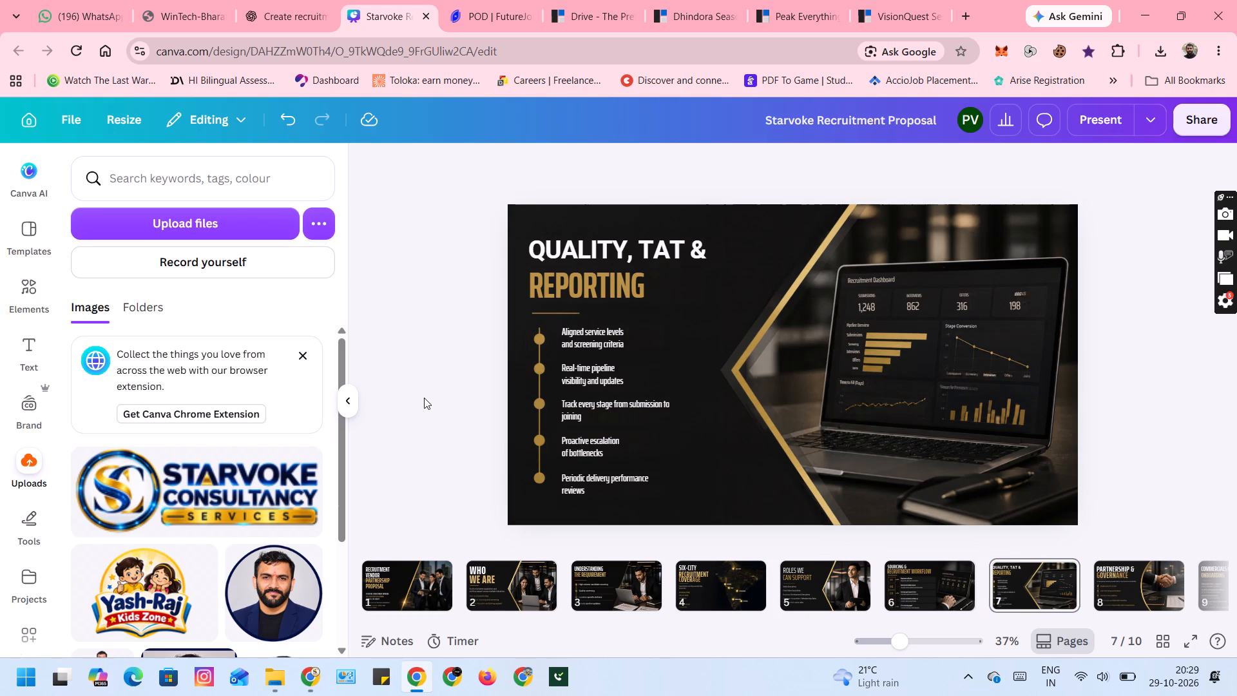
key(Right)
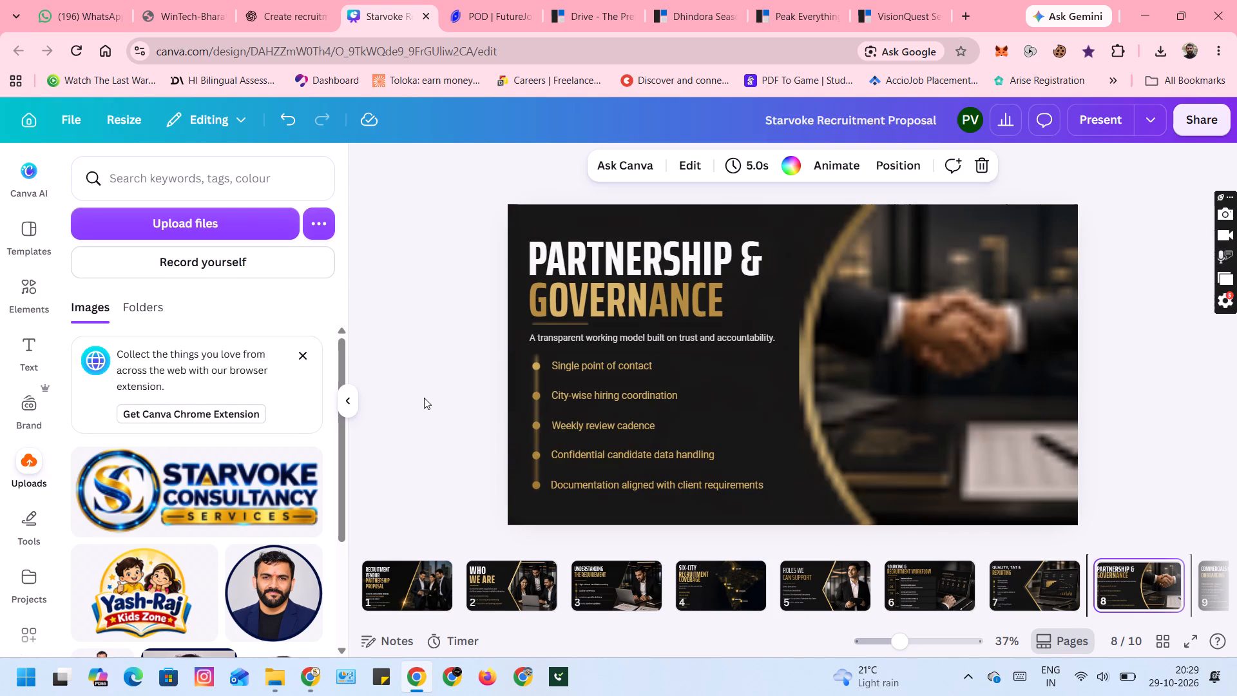
key(Right)
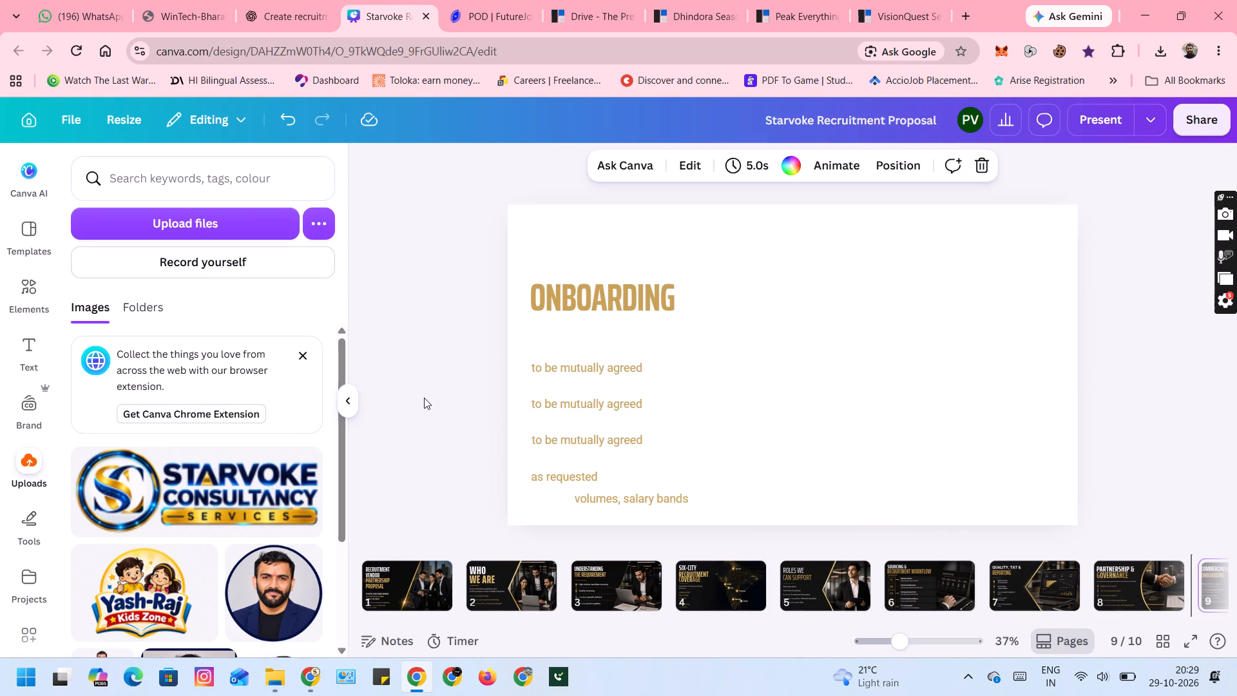
key(Left)
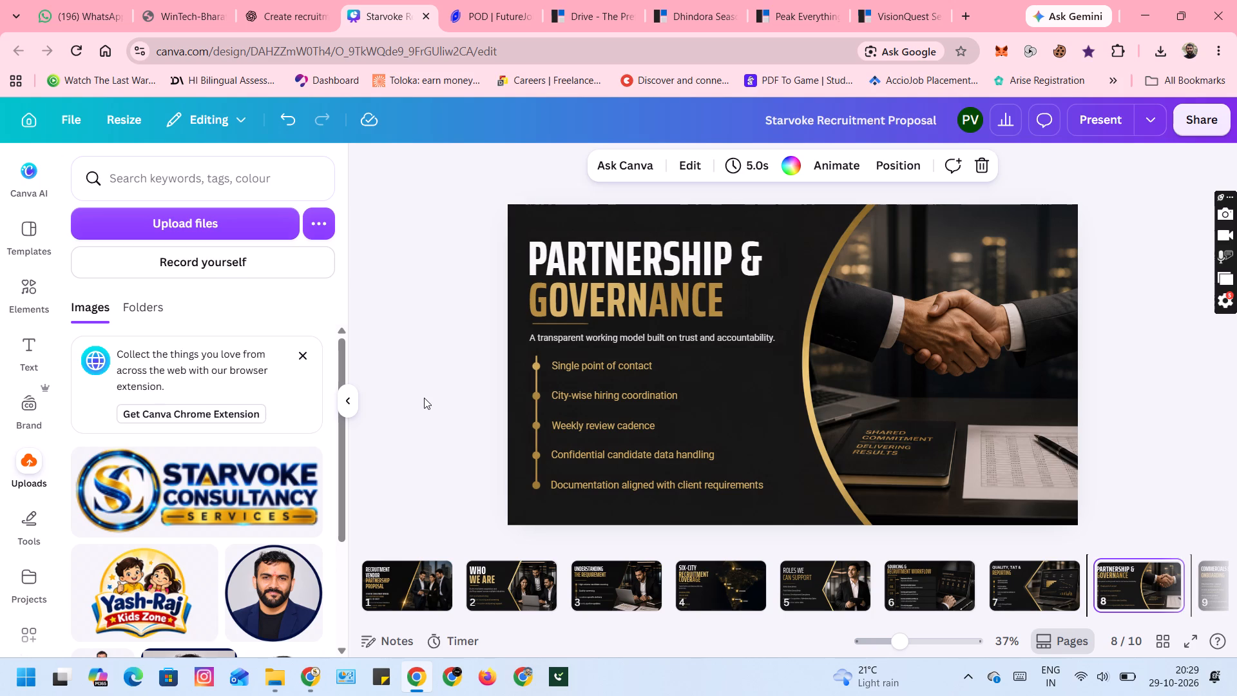
key(Right)
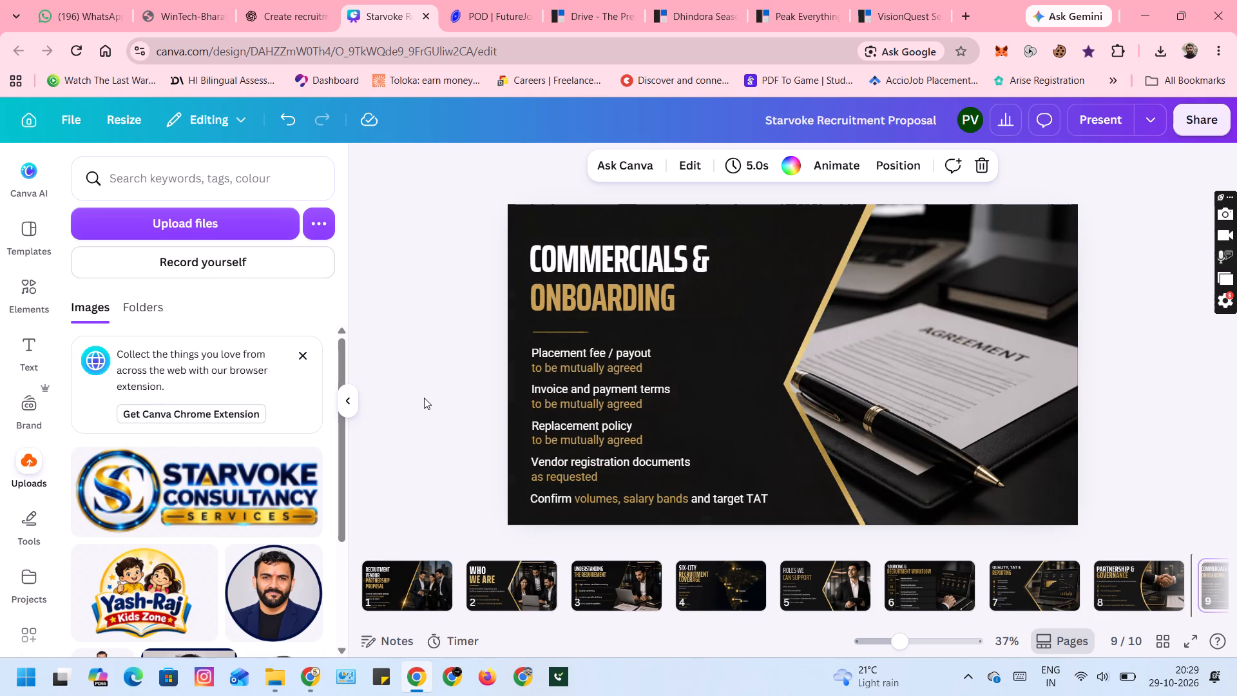
key(Right)
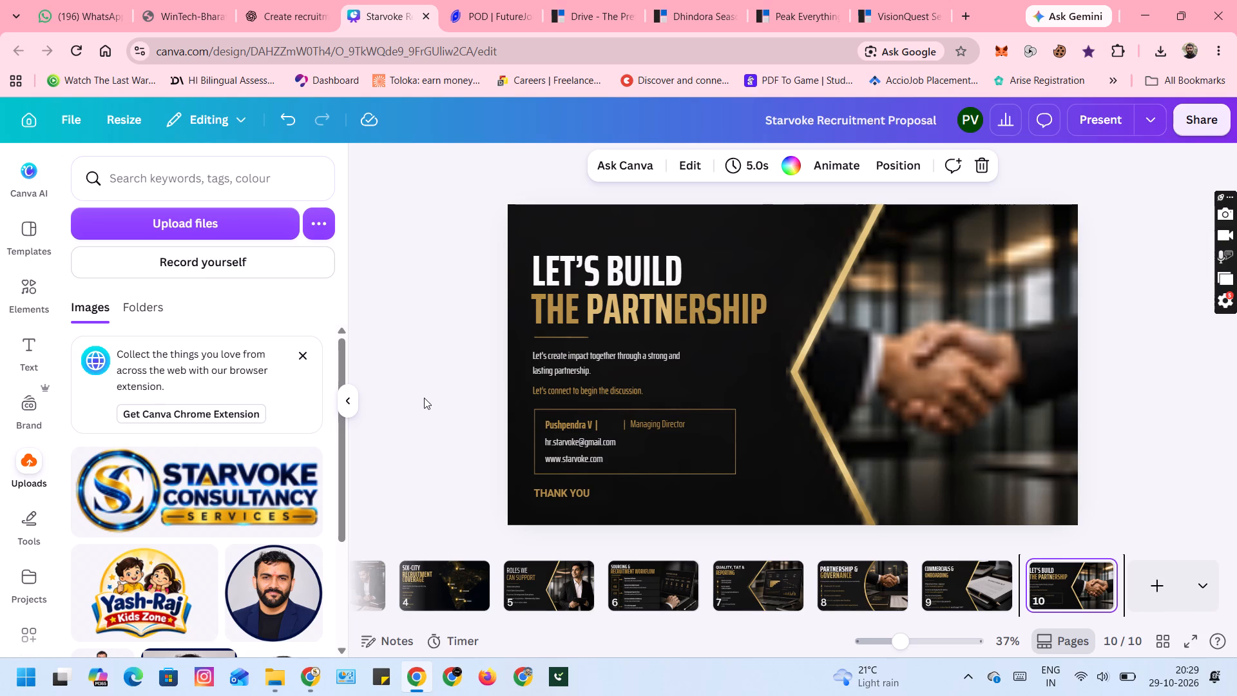
Replace the part before the @ sign in the contact email on the closing slide with the new mailbox name.
key(Right)
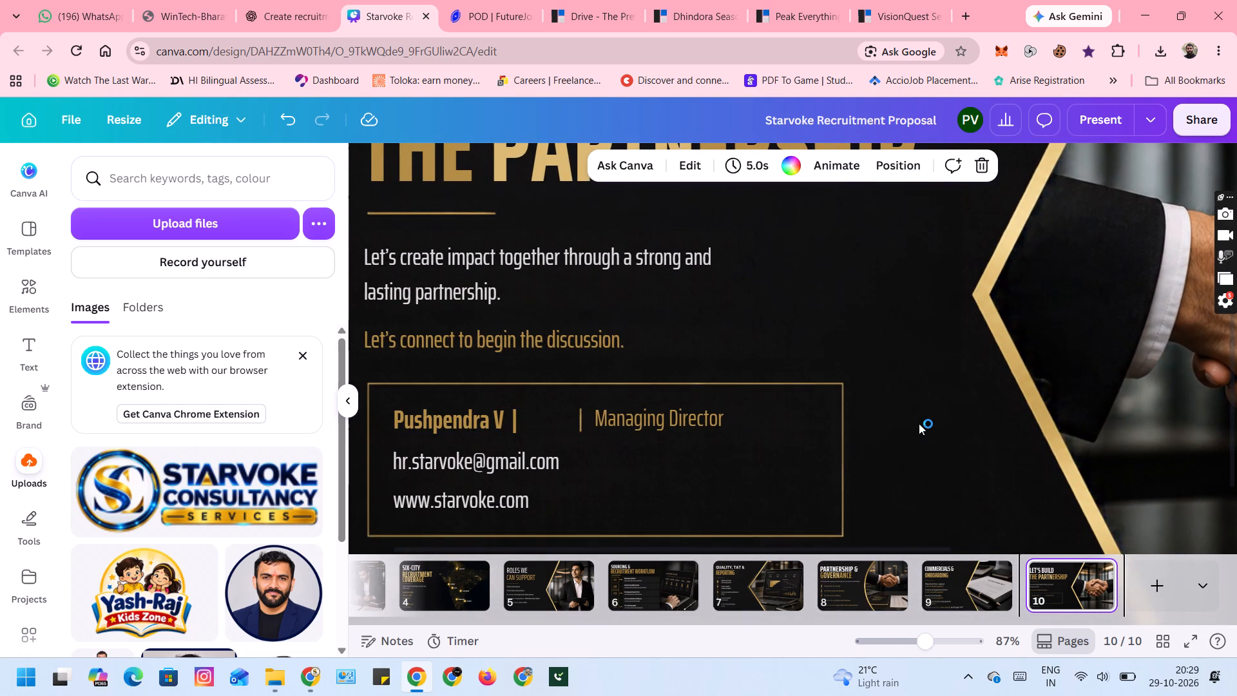
scroll(919, 418, down, 2)
scroll(919, 418, right, 4)
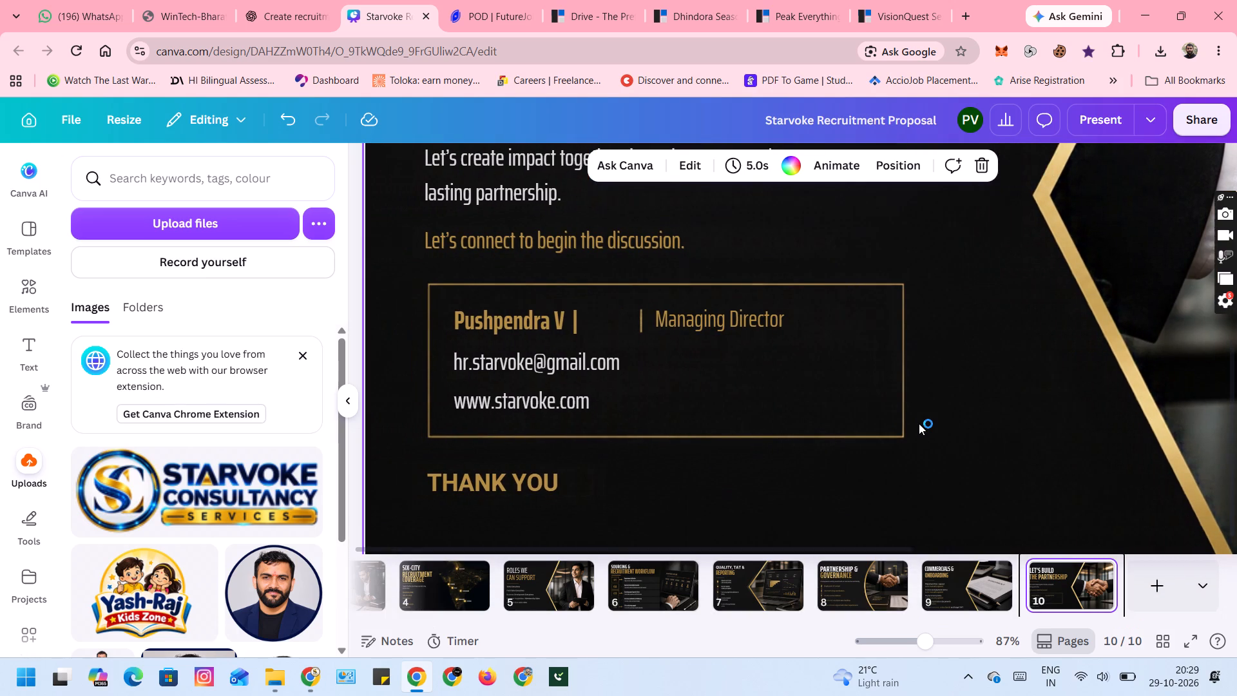
double_click(525, 363)
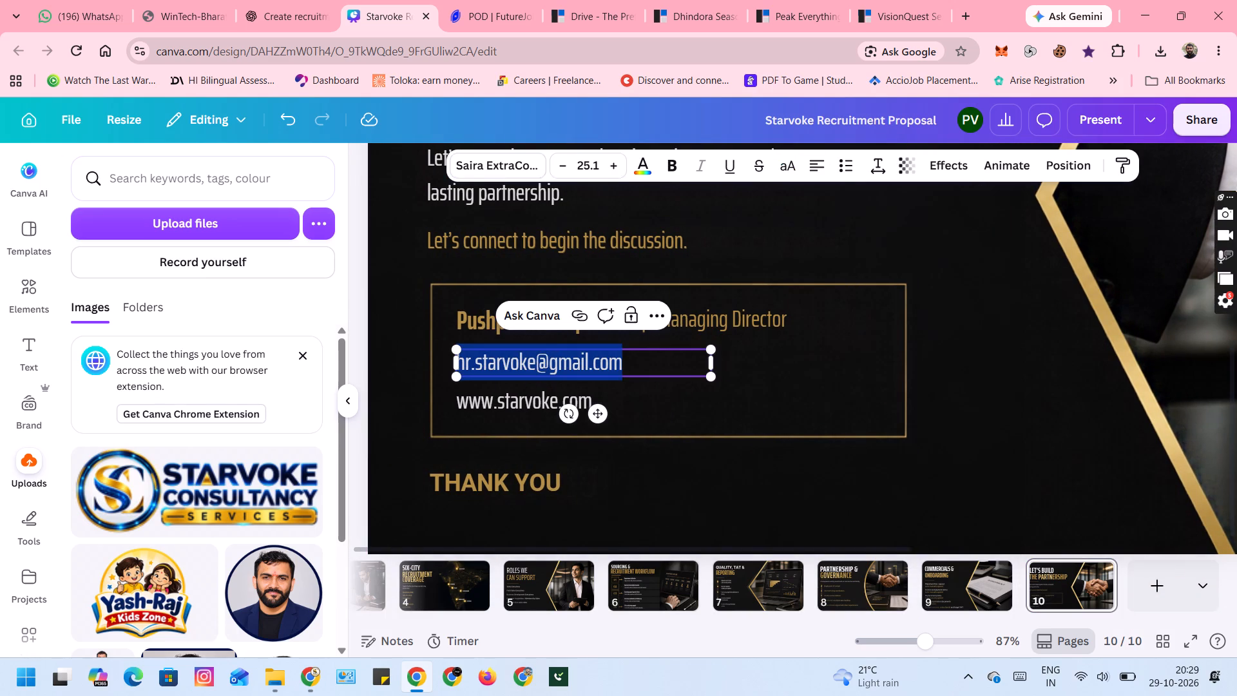
key(Left)
key(Right)
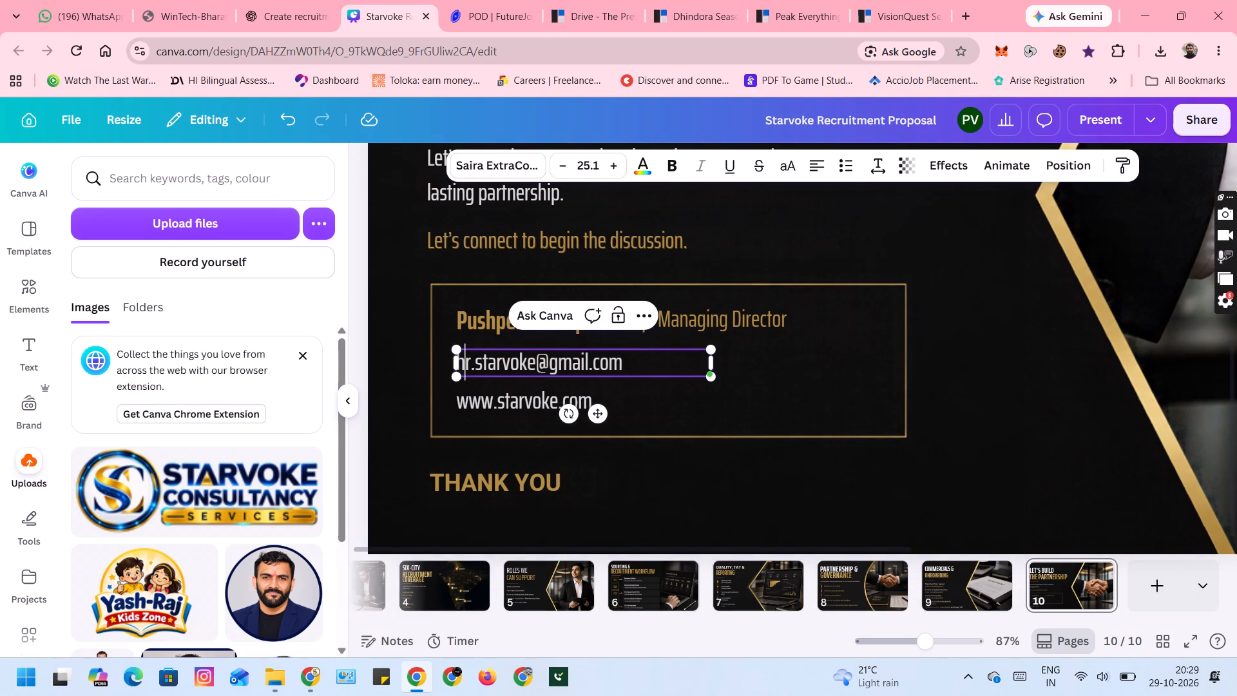
key(Left)
key(ctrl+shift+Right)
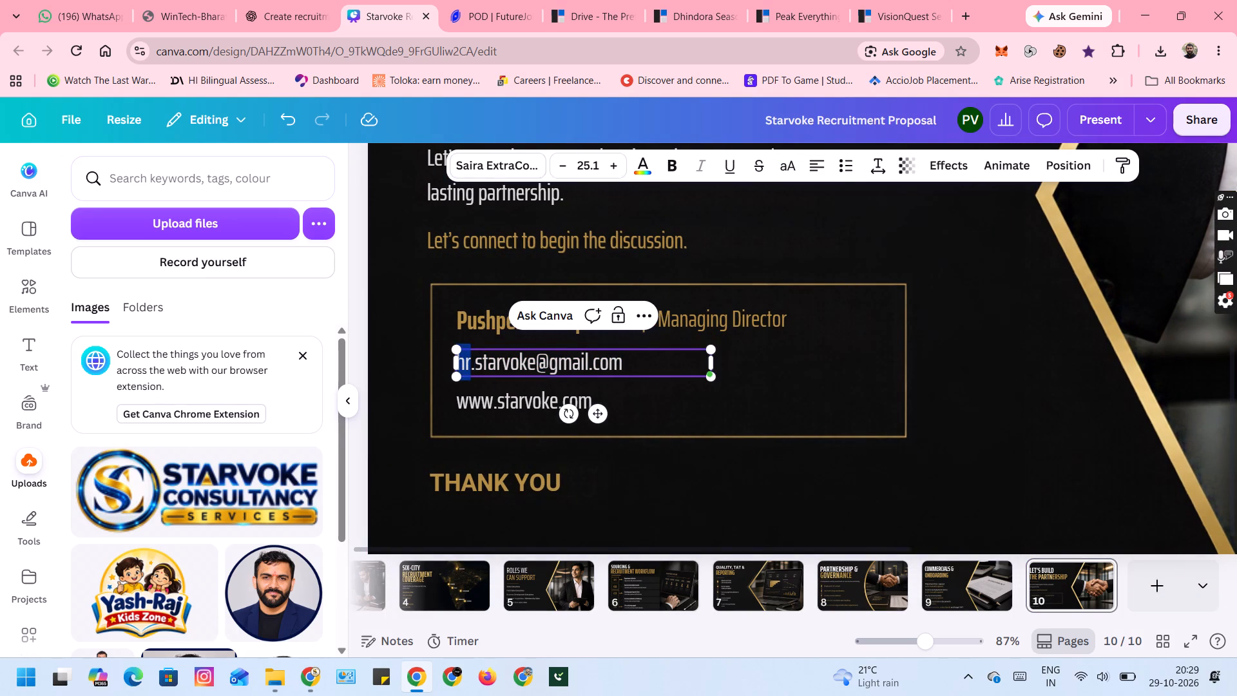
key(ctrl+shift+Right)
key(ctrl+shift+Right)
key(ctrl+shift+Right)
key(ctrl+shift+Left)
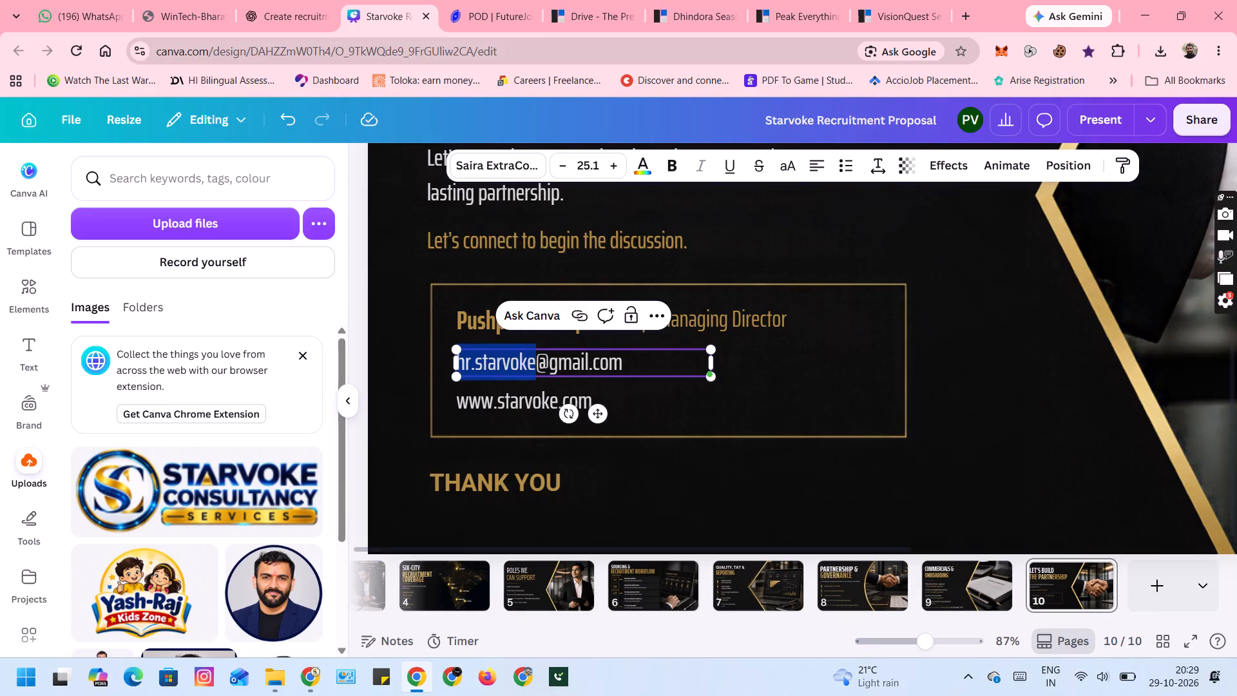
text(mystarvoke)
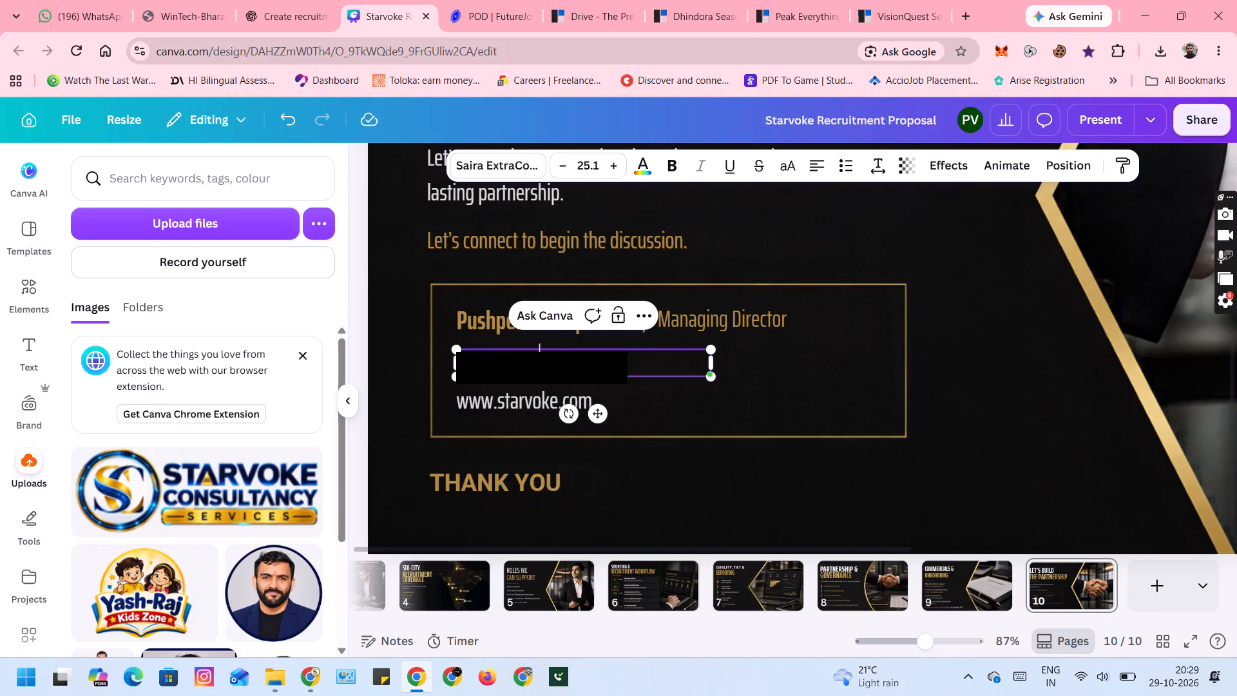
Widen the email text box in the contact block to about 392 wide.
drag(713, 362, 743, 361)
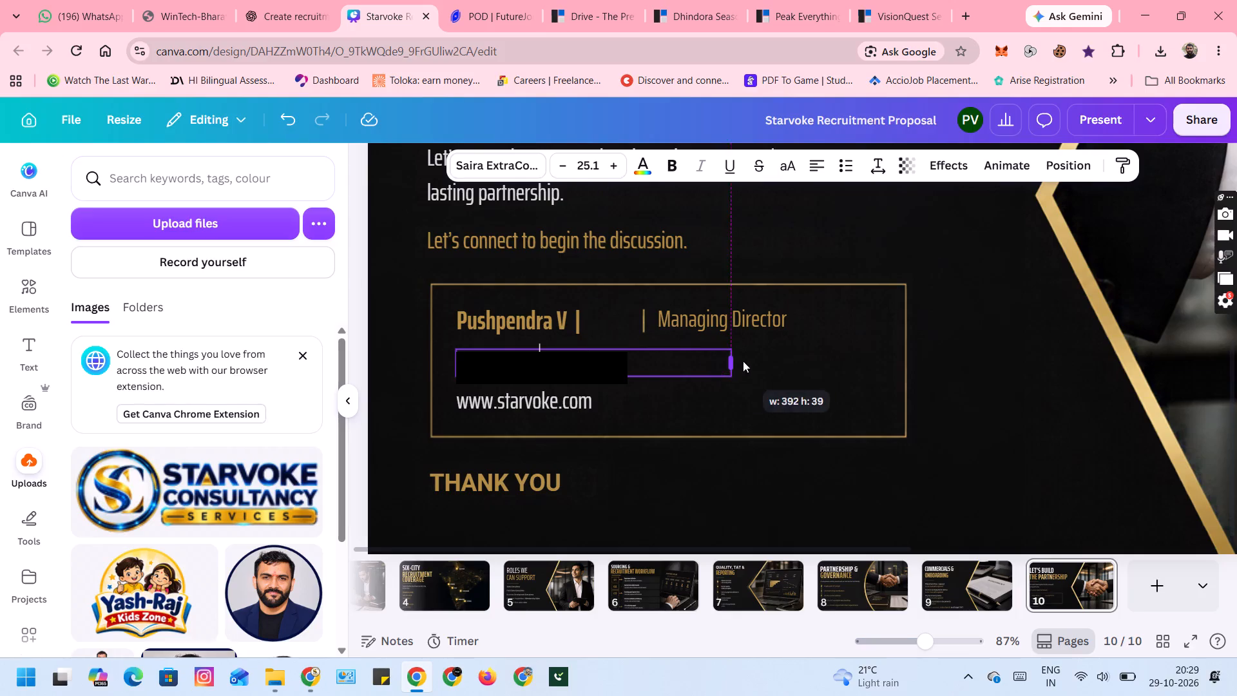
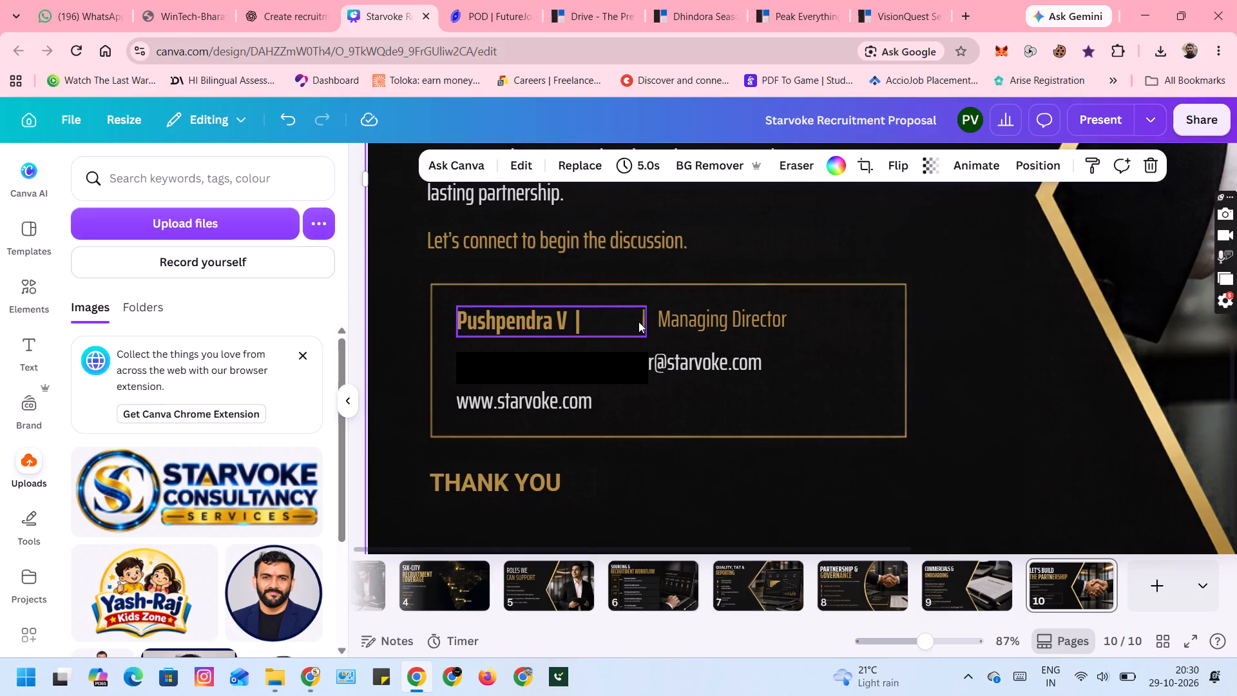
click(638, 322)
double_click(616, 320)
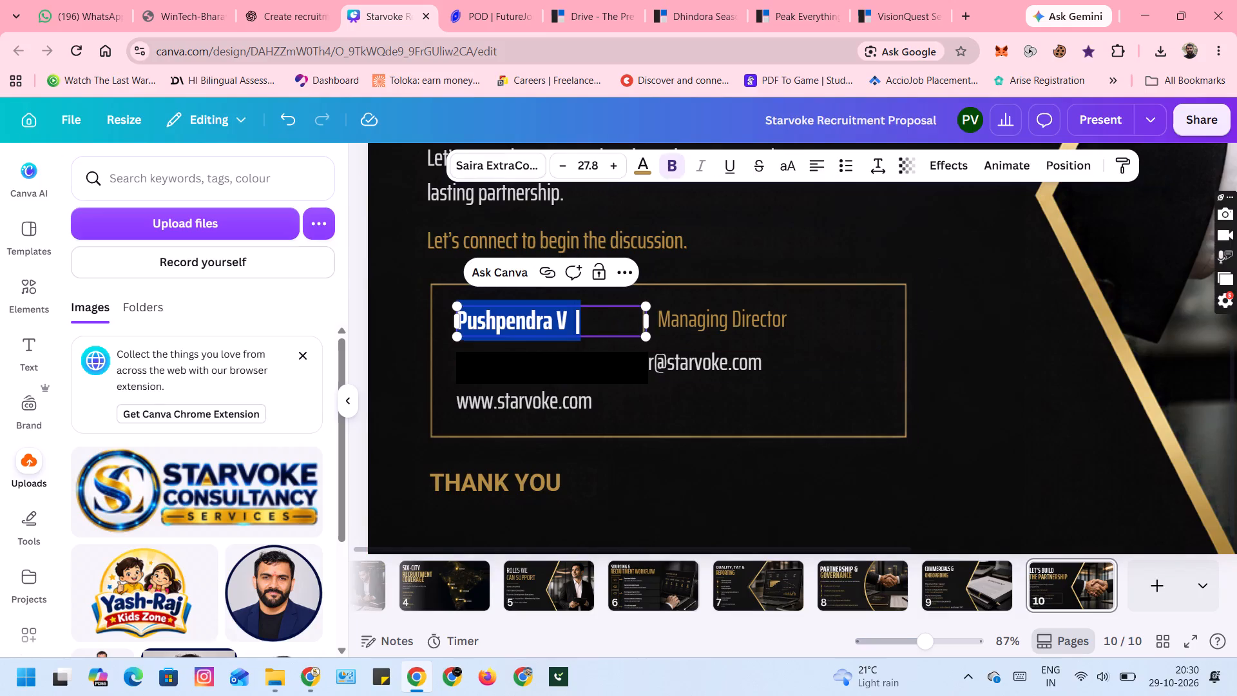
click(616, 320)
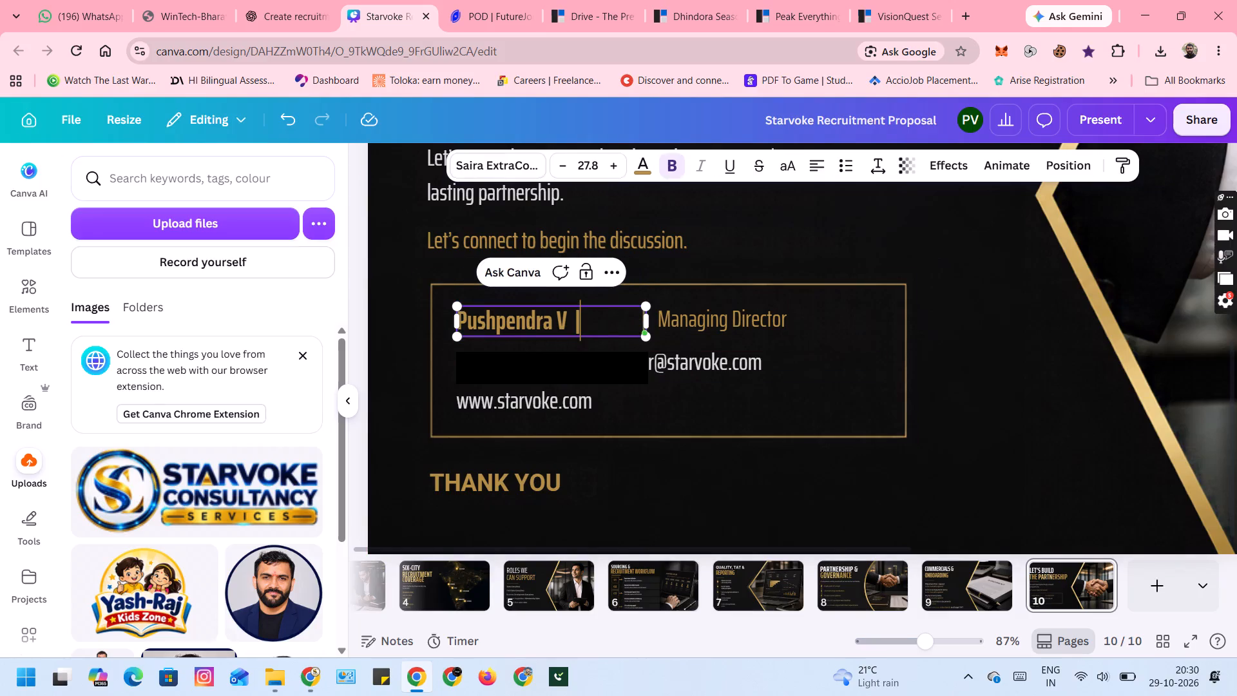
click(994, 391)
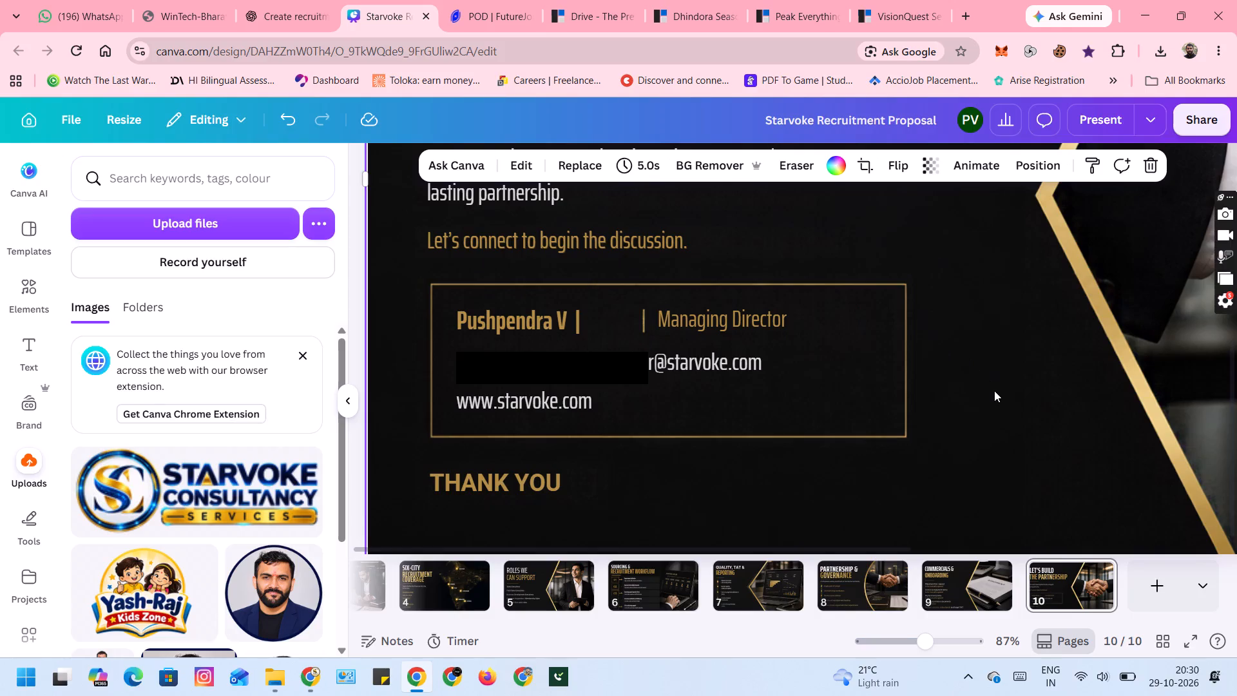
Remove the stray vertical bar after the Managing Director's name in the contact box on page 10.
click(575, 324)
double_click(575, 324)
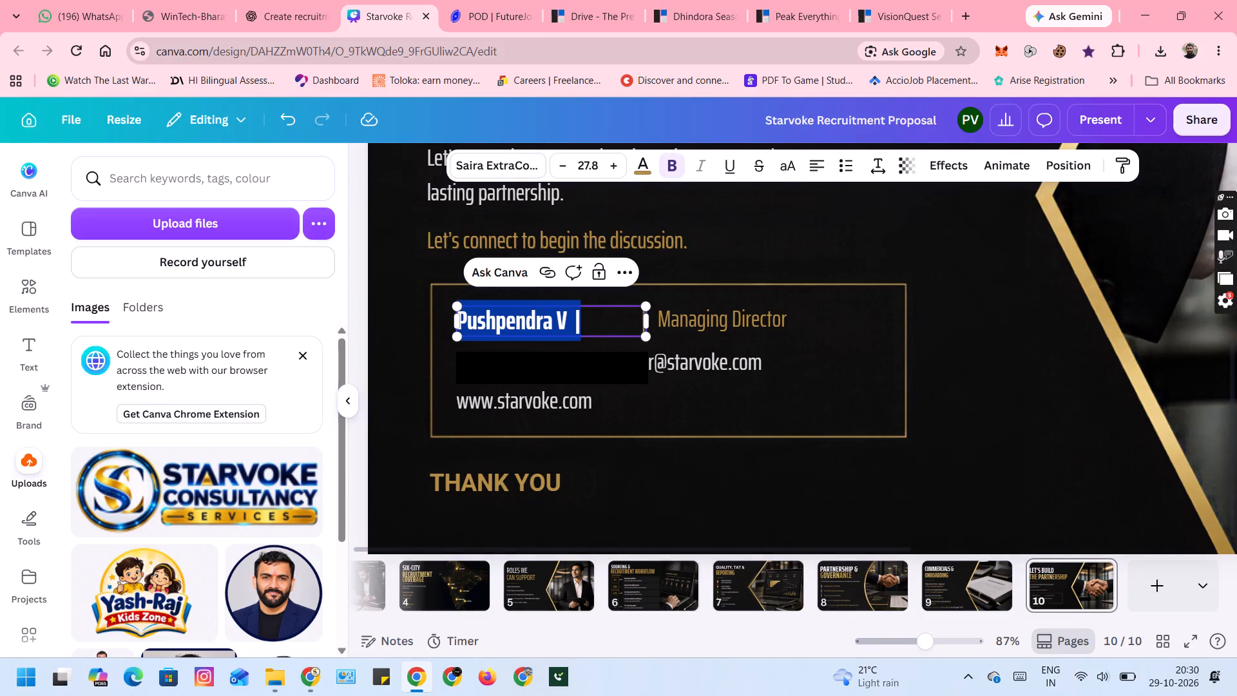
key(Right)
key(BackSpace)
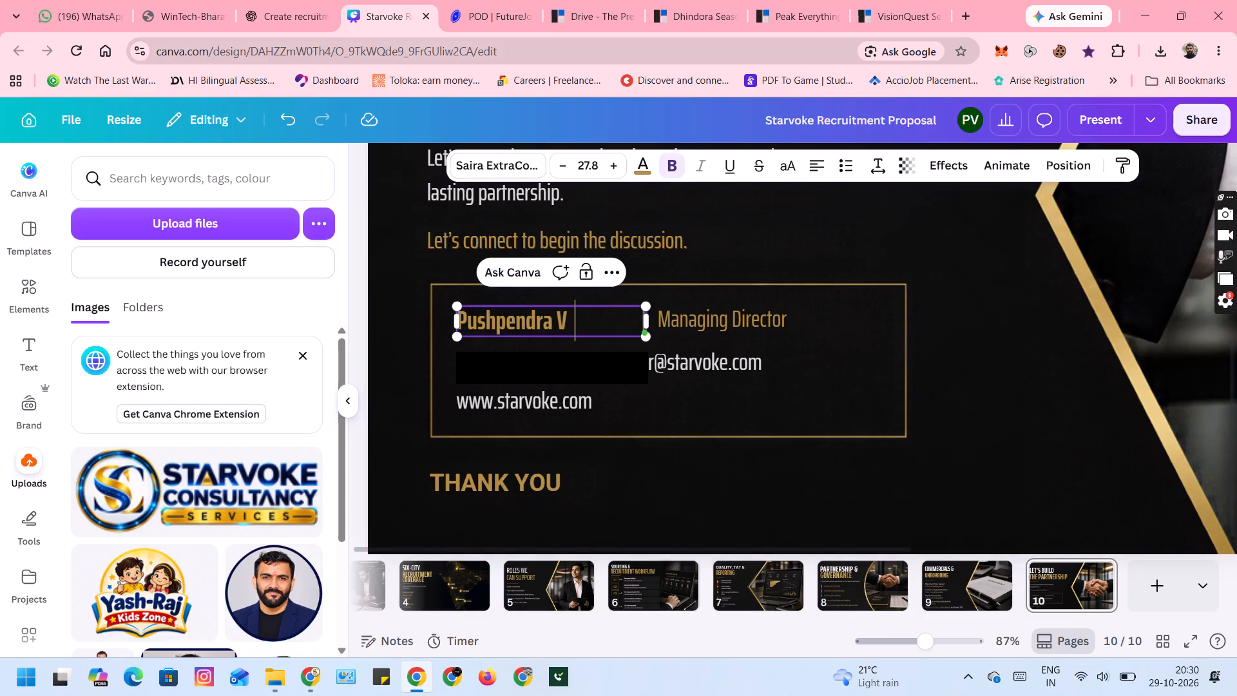
key(BackSpace)
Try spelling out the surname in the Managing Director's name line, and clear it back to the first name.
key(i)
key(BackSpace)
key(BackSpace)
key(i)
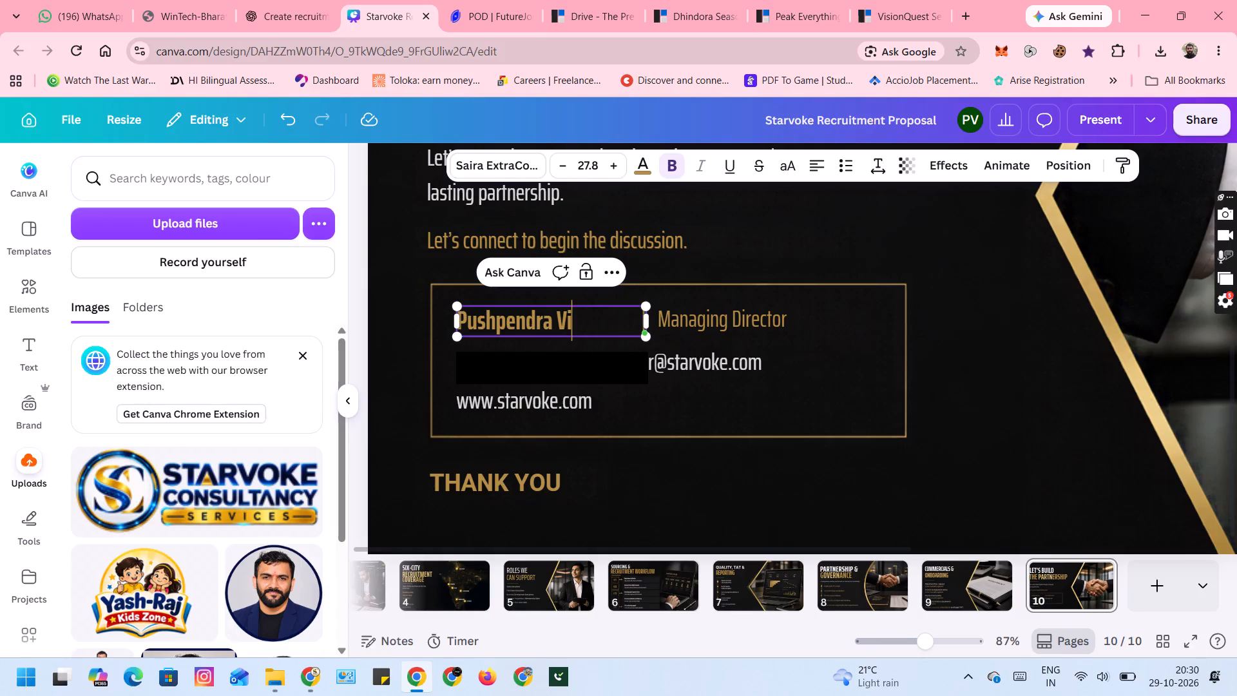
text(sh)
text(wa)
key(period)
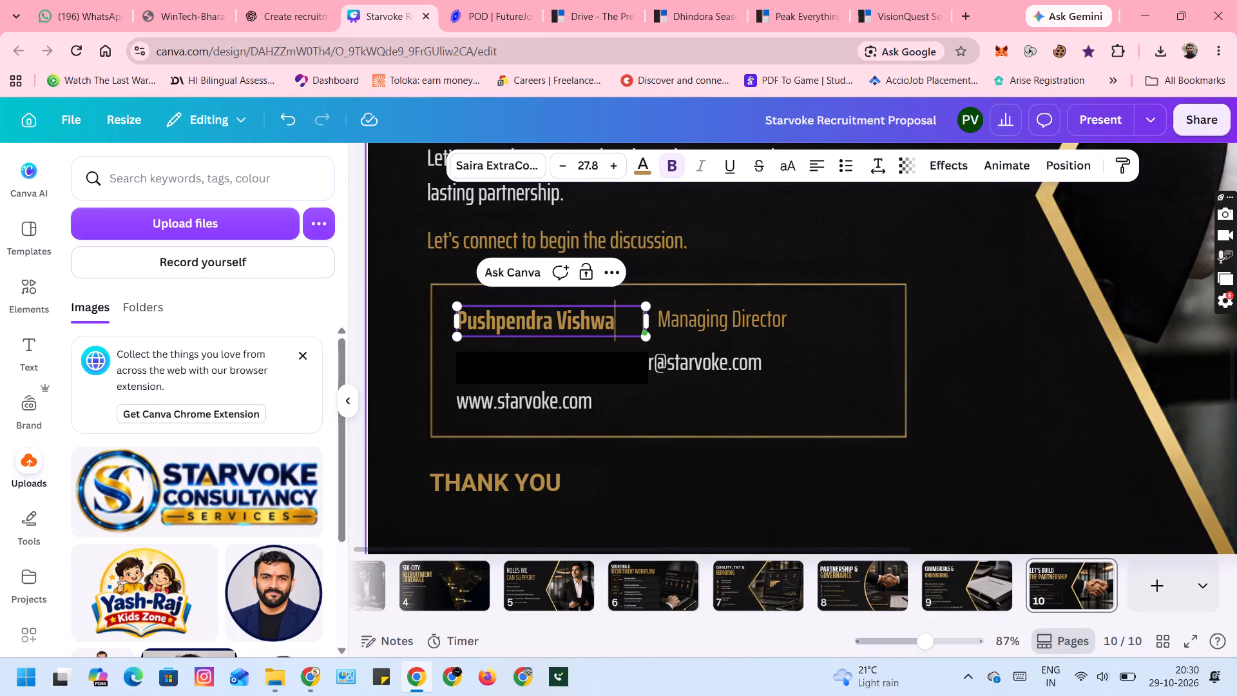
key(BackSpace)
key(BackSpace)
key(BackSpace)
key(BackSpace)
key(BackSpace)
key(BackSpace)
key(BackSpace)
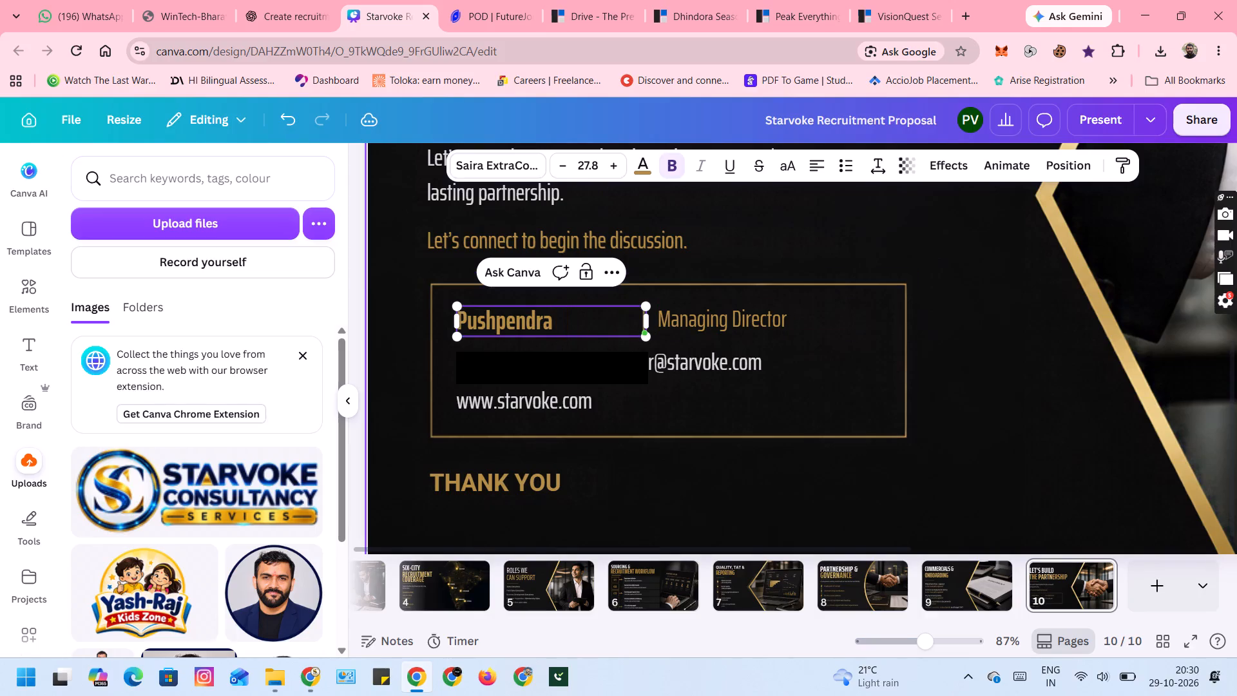
Complete the Managing Director's name with the middle name "Kumar" and the surname initial "V.".
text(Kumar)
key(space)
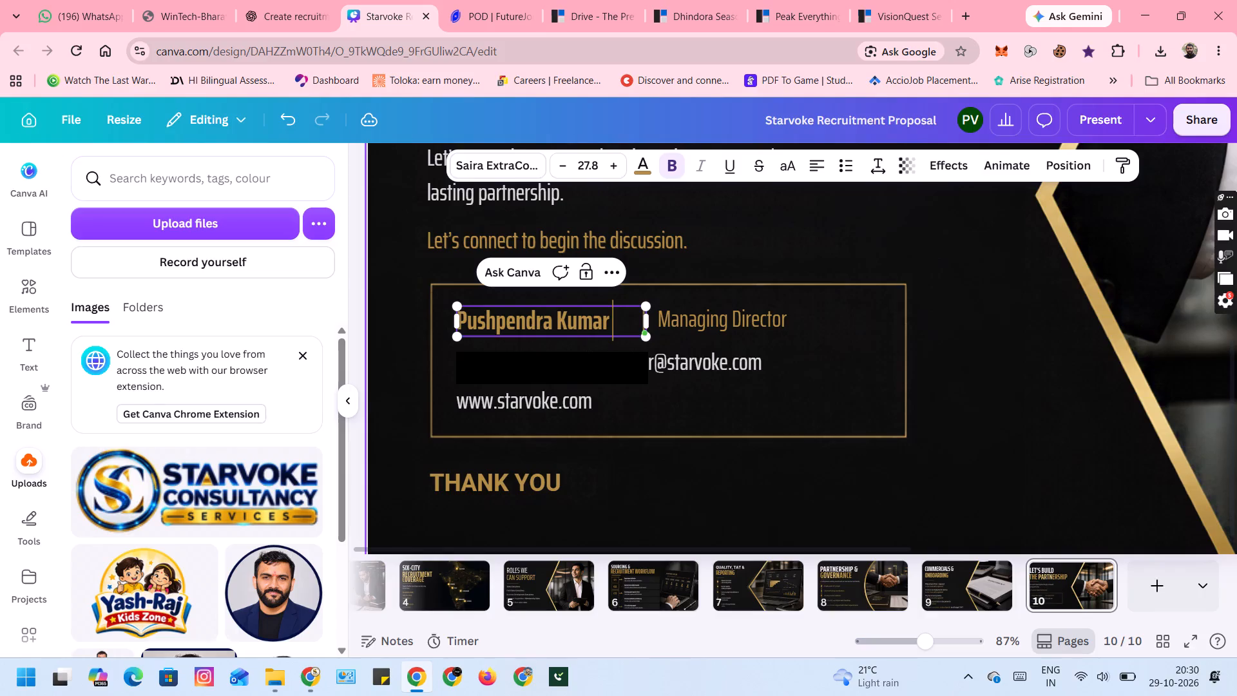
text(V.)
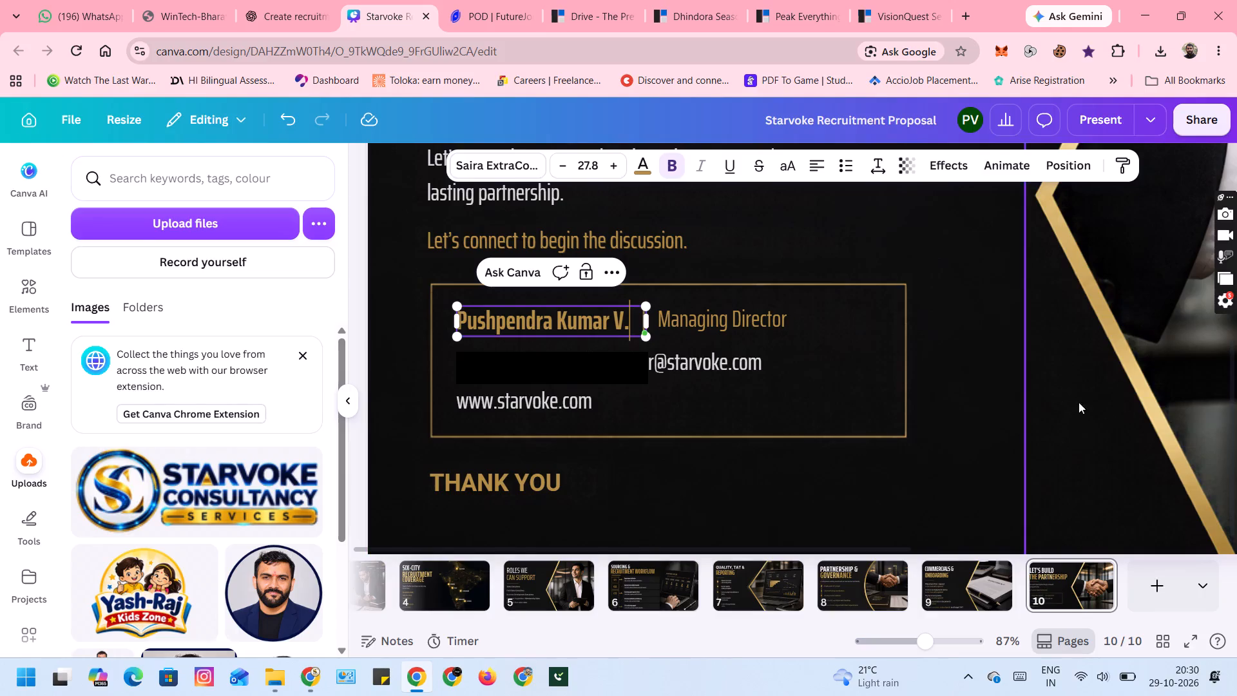
click(979, 378)
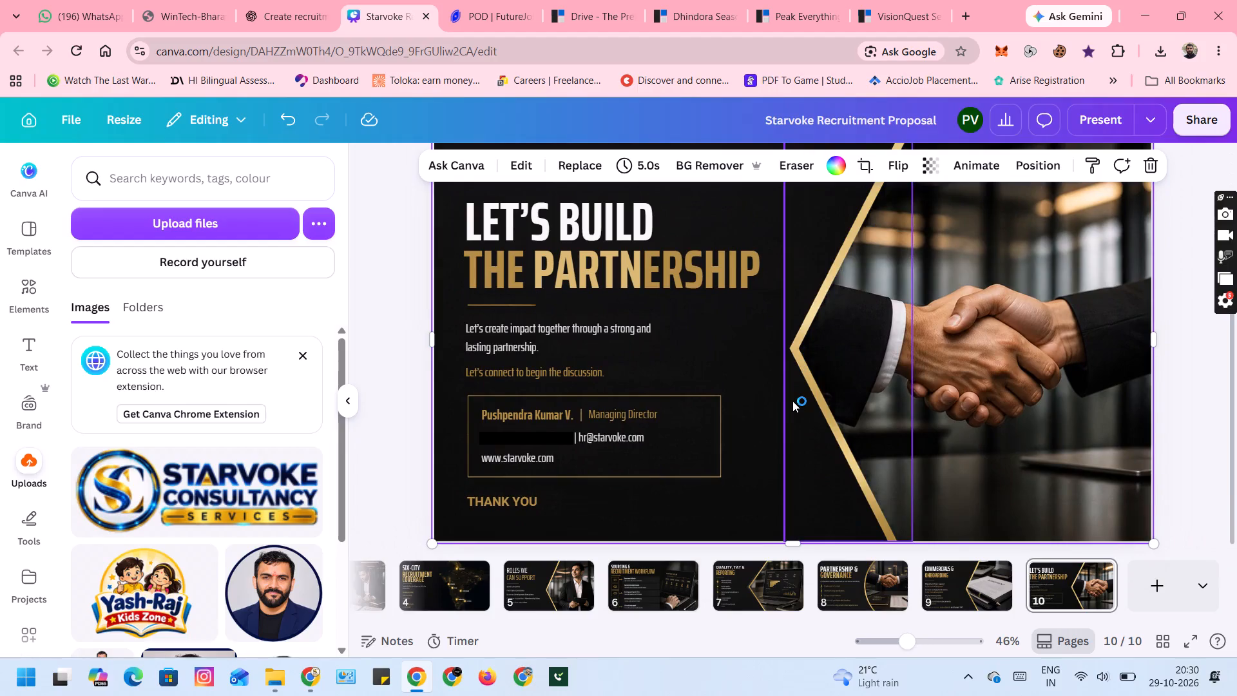
click(1176, 448)
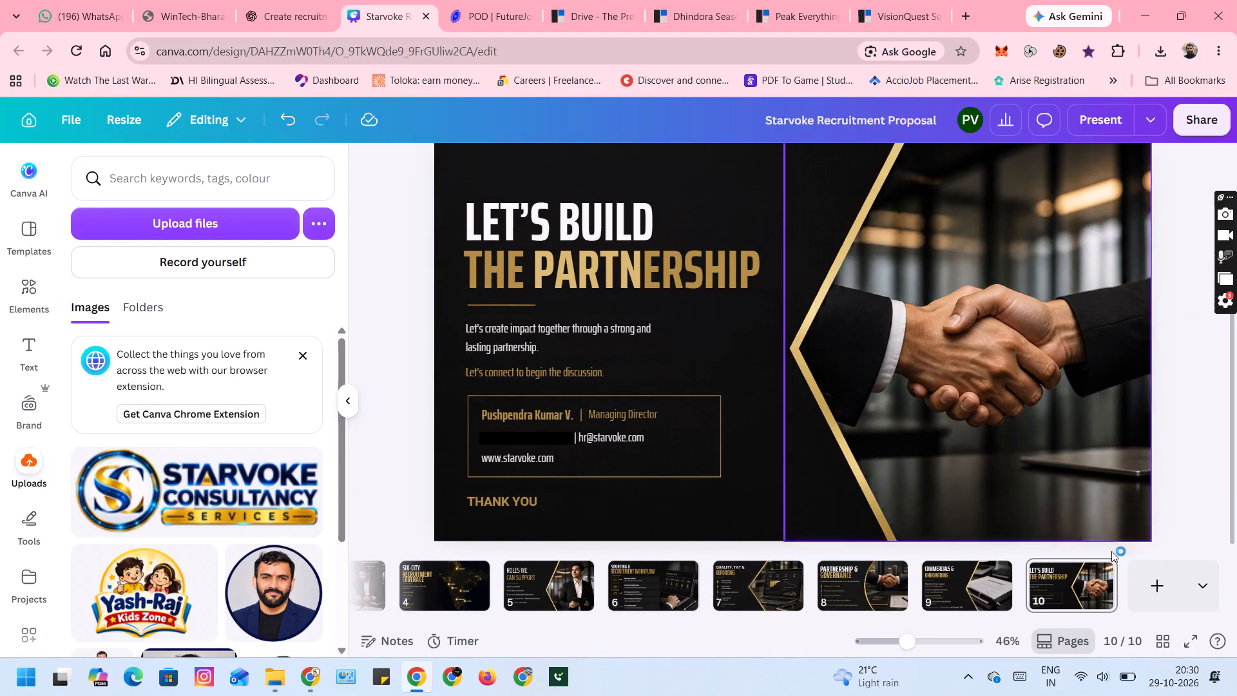
Compare the Commercials & Onboarding slide on page 9 with the closing slide on page 10.
click(1075, 588)
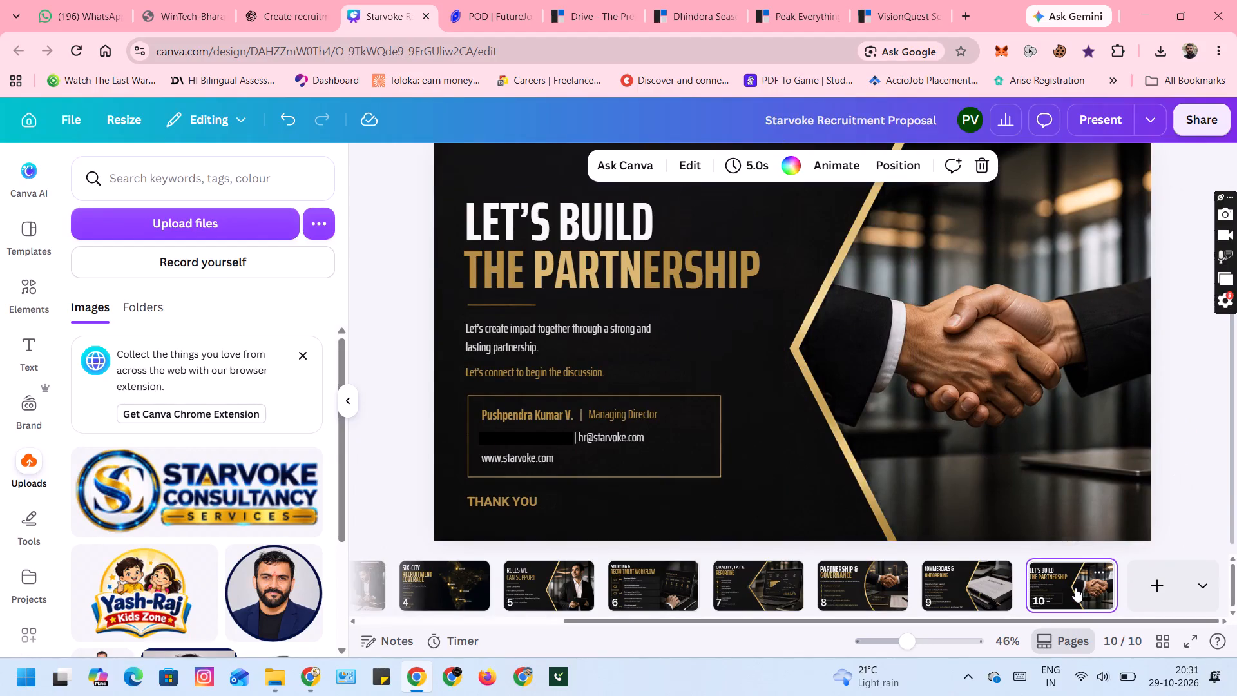
key(Left)
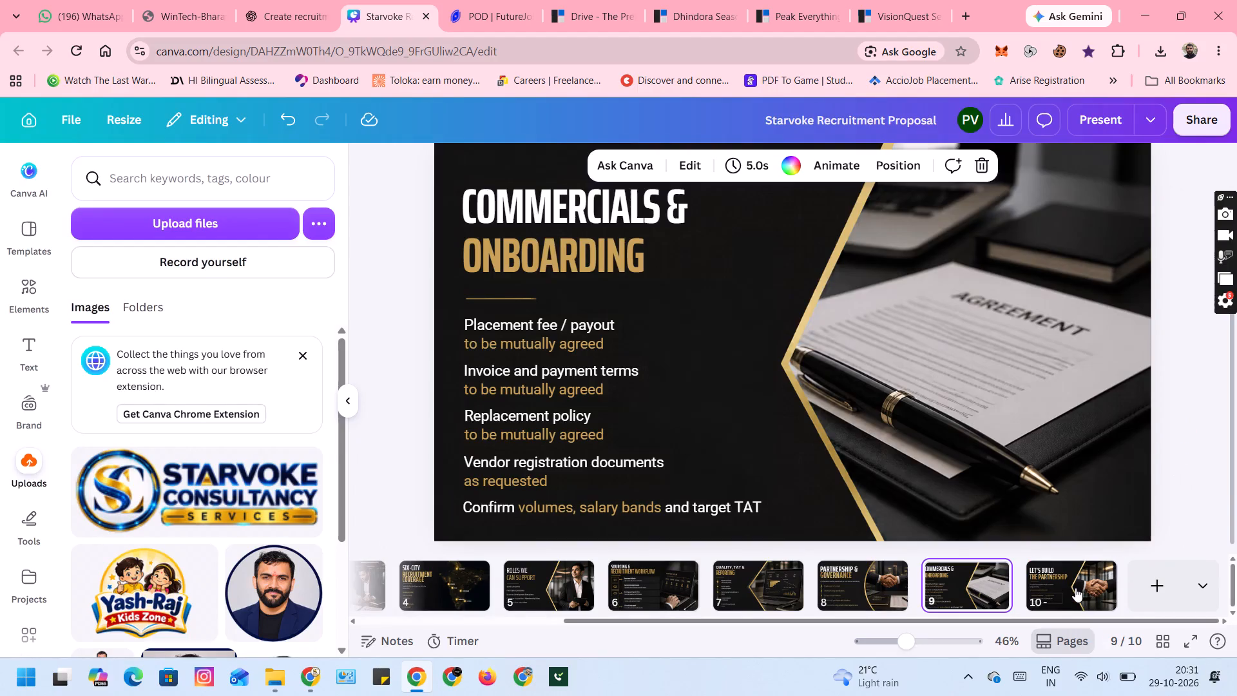
key(Right)
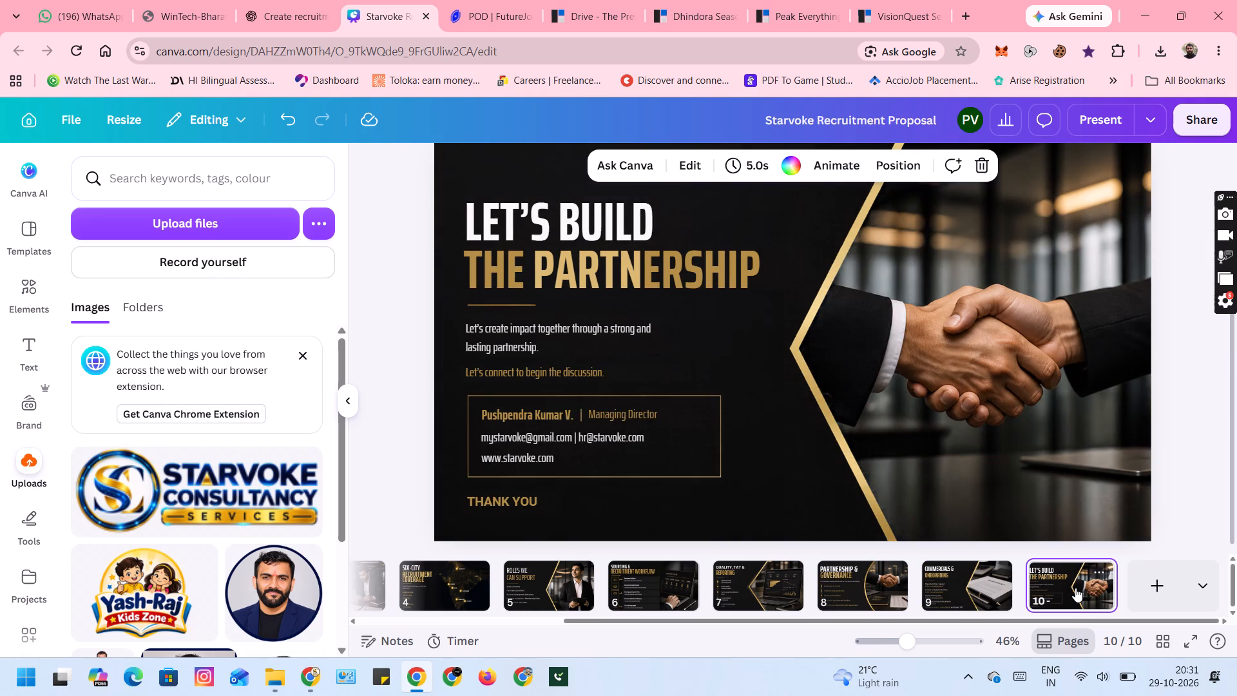
key(Left)
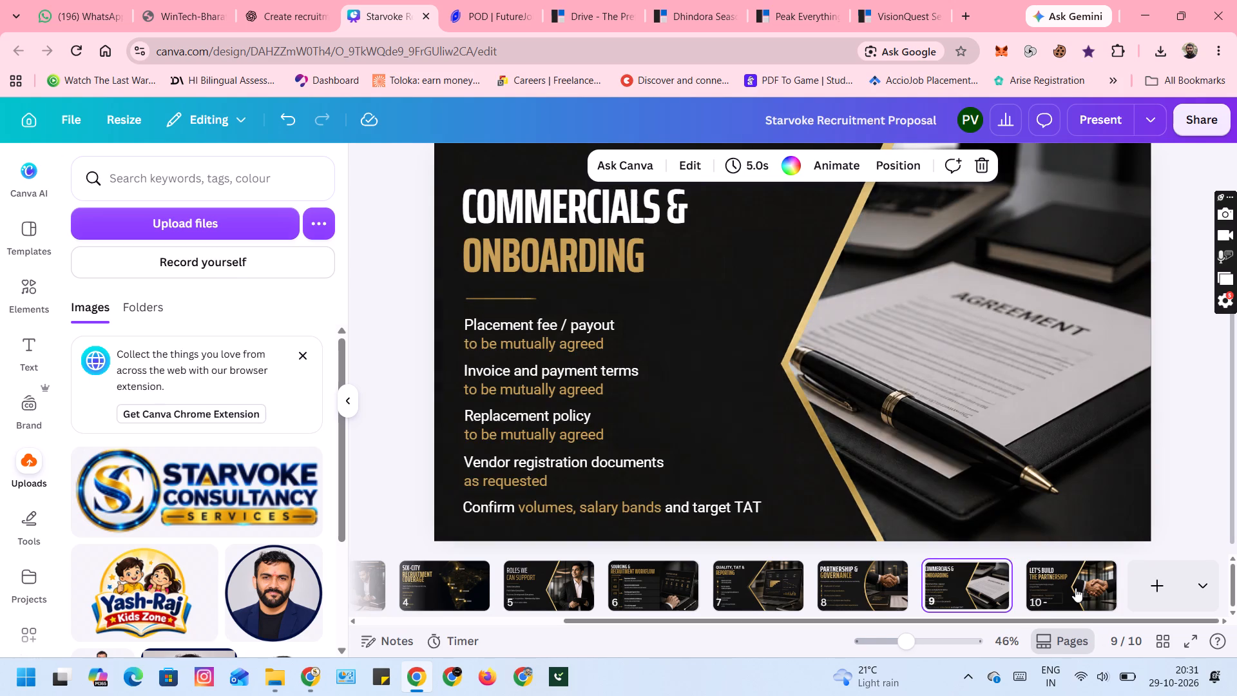
key(Right)
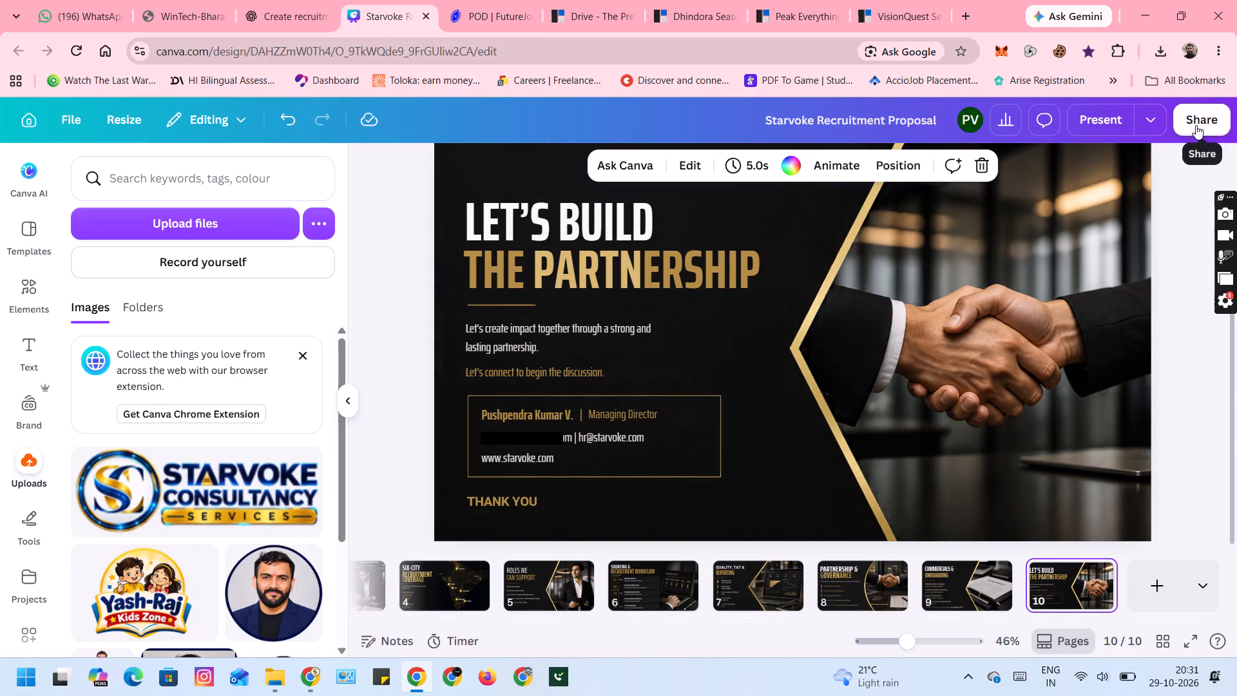
Download all pages of the proposal as a PDF with the Digital preset, and dismiss the download notice.
click(1196, 125)
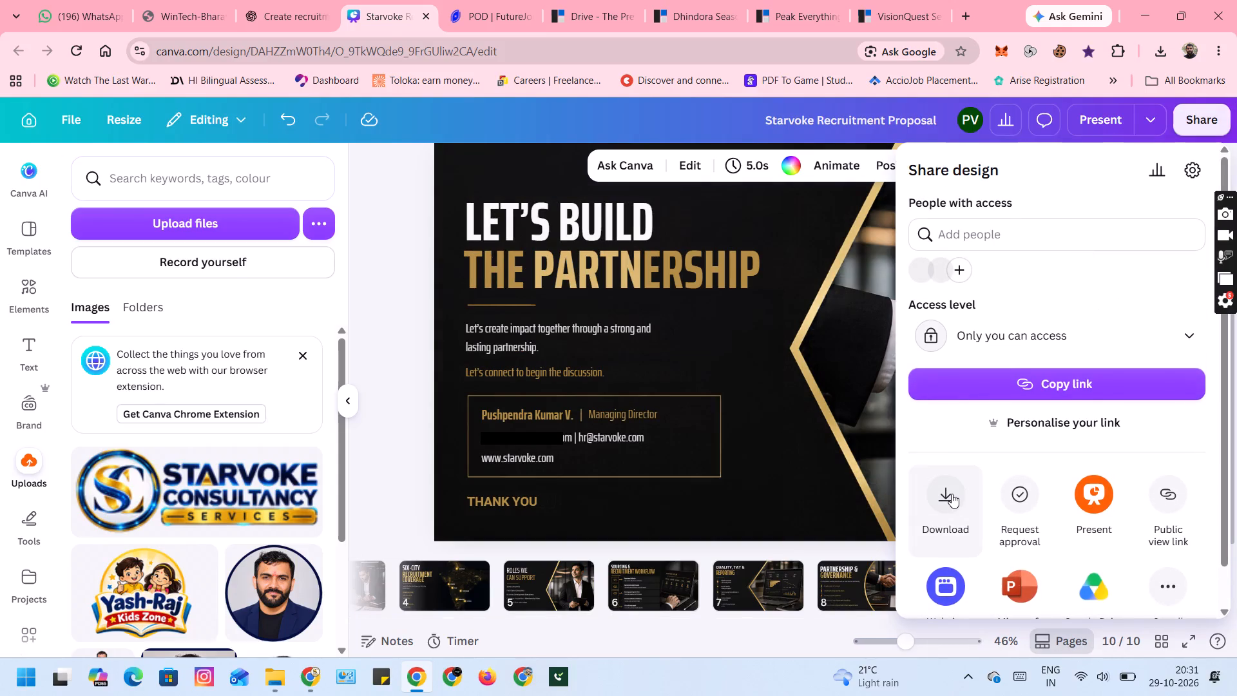
click(952, 493)
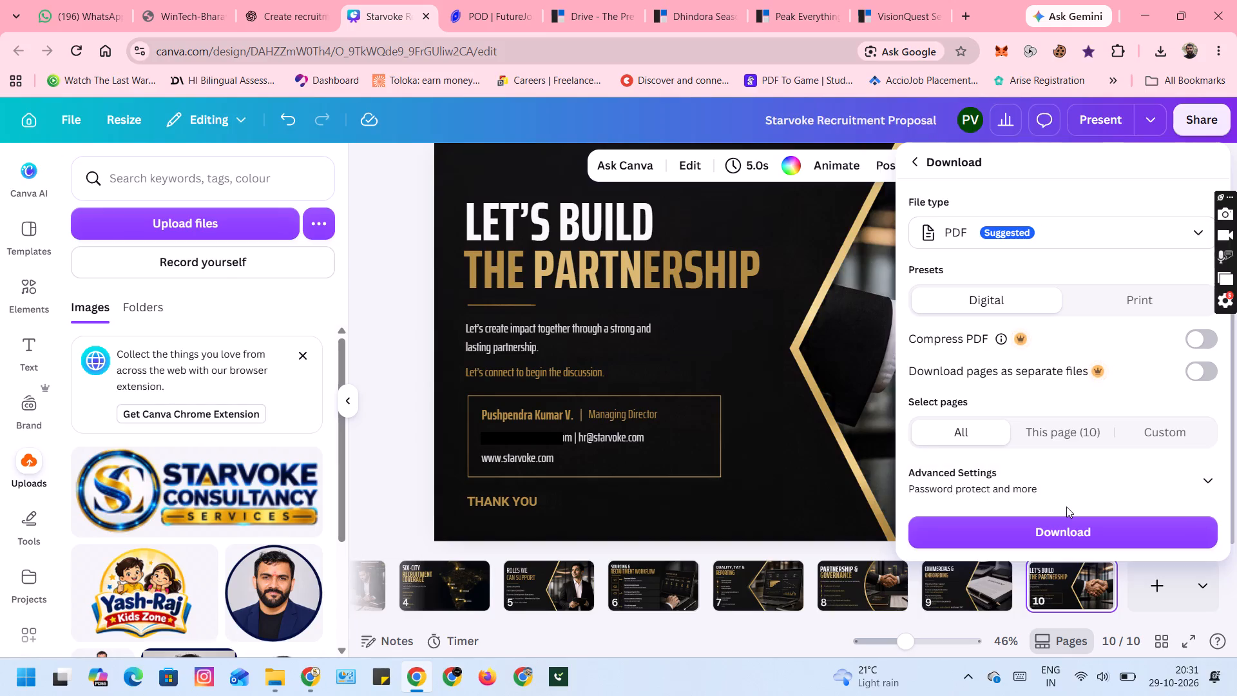
click(1066, 532)
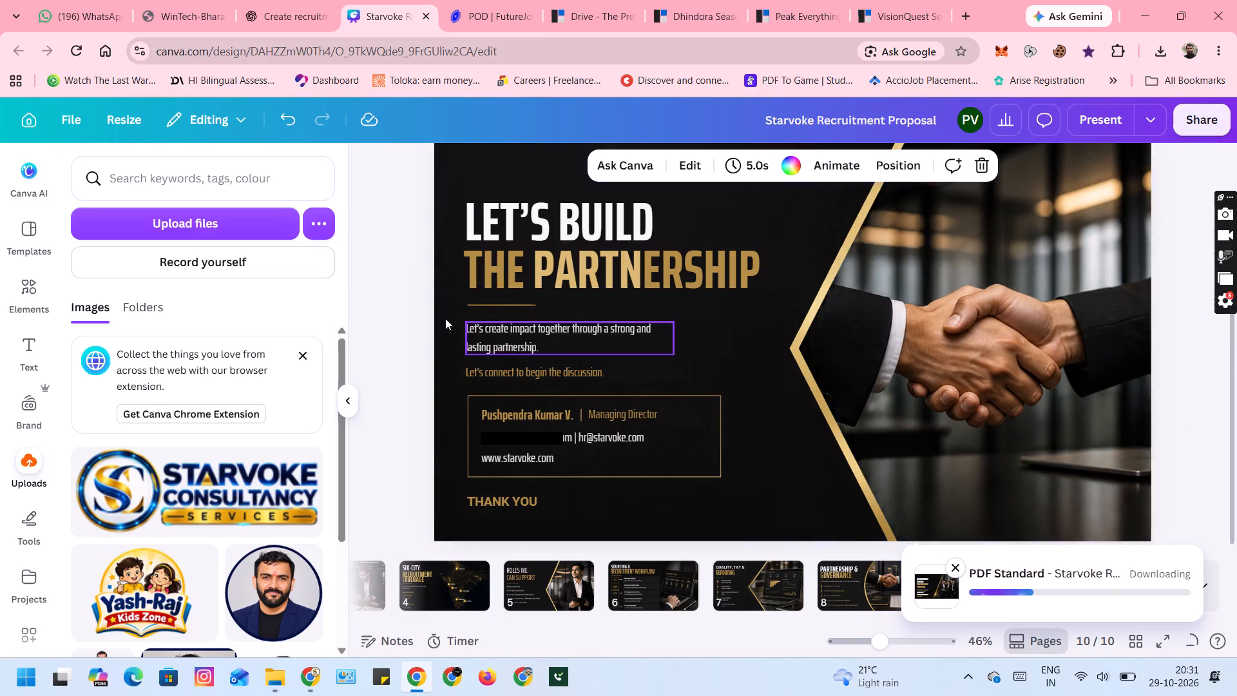
click(390, 275)
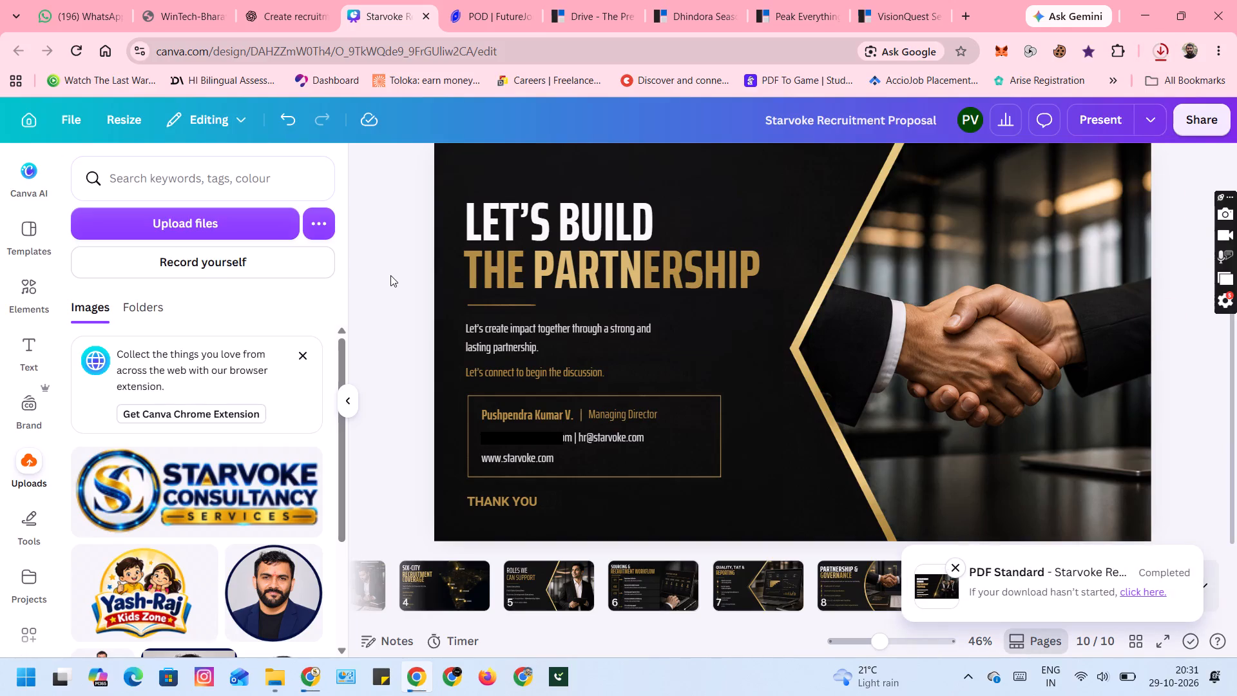
click(955, 567)
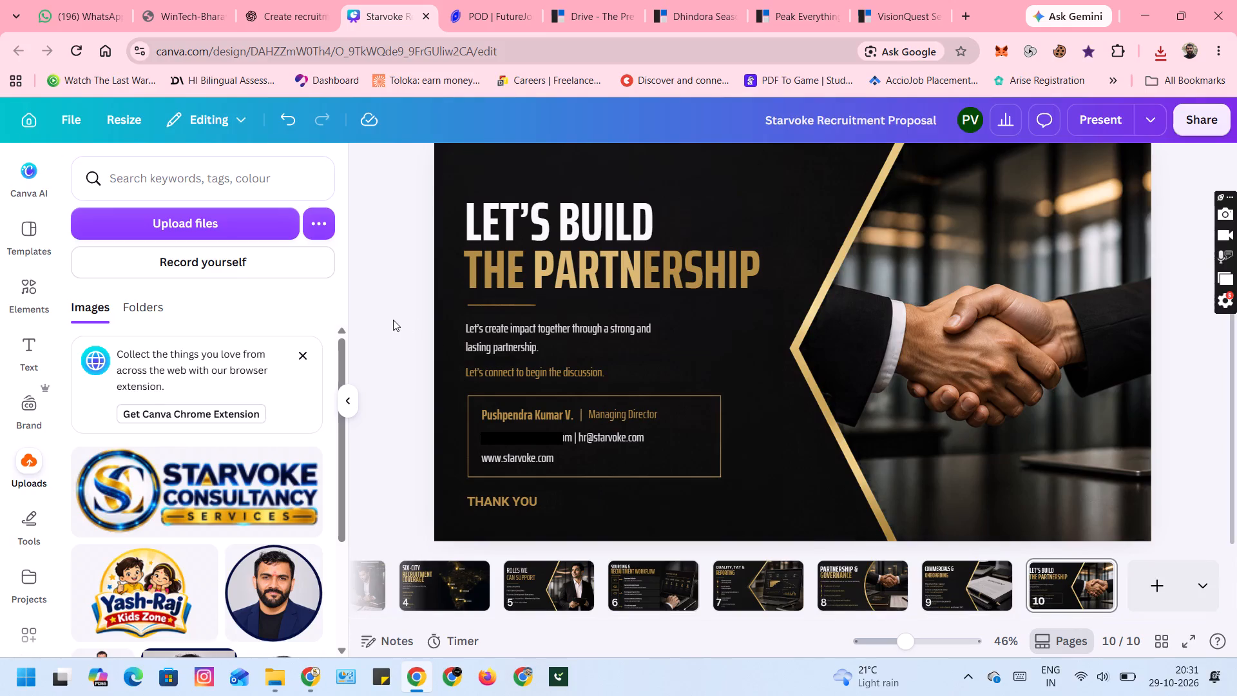
Hide the uploaded images sidebar to give the slide view more room.
click(349, 403)
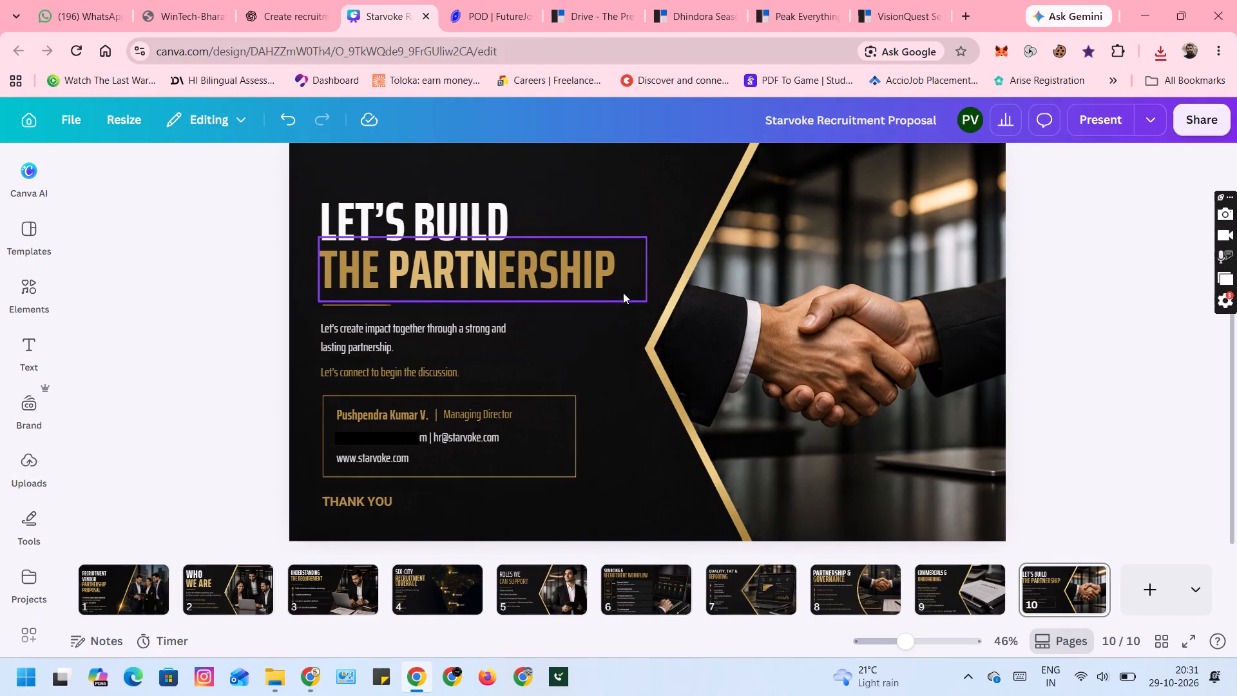
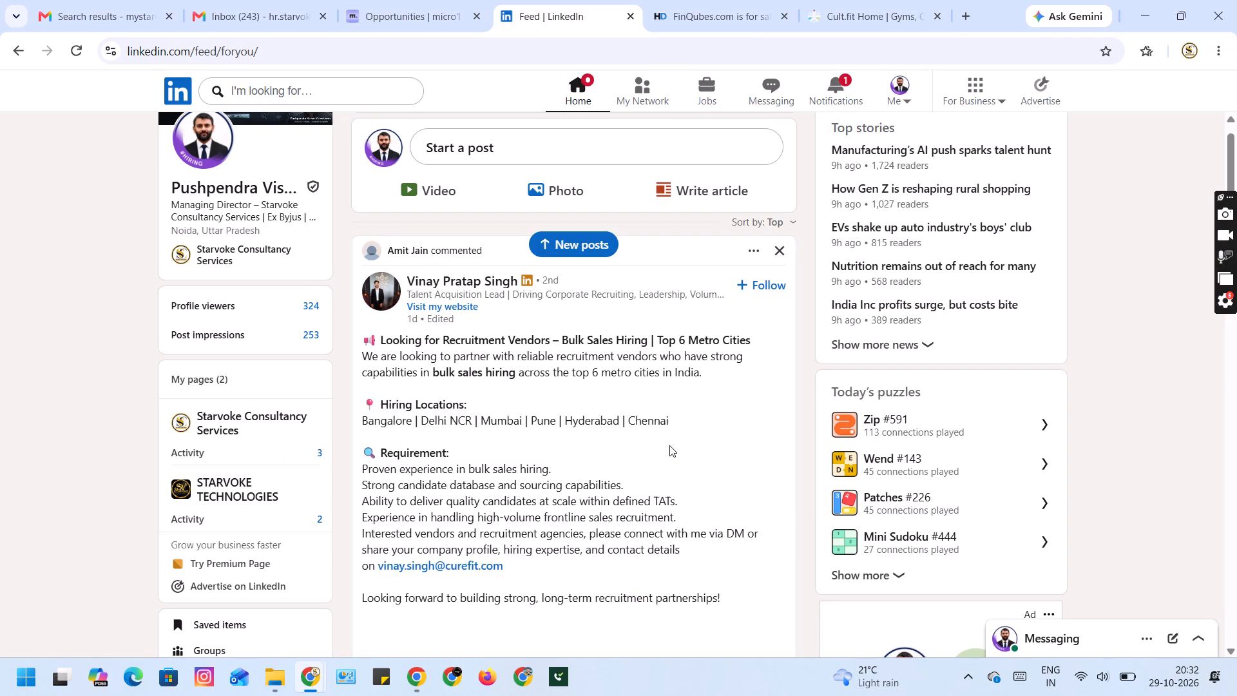
Copy the recruiter's contact e-mail address from the LinkedIn post seeking recruitment vendors for bulk sales hiring.
drag(512, 566, 403, 569)
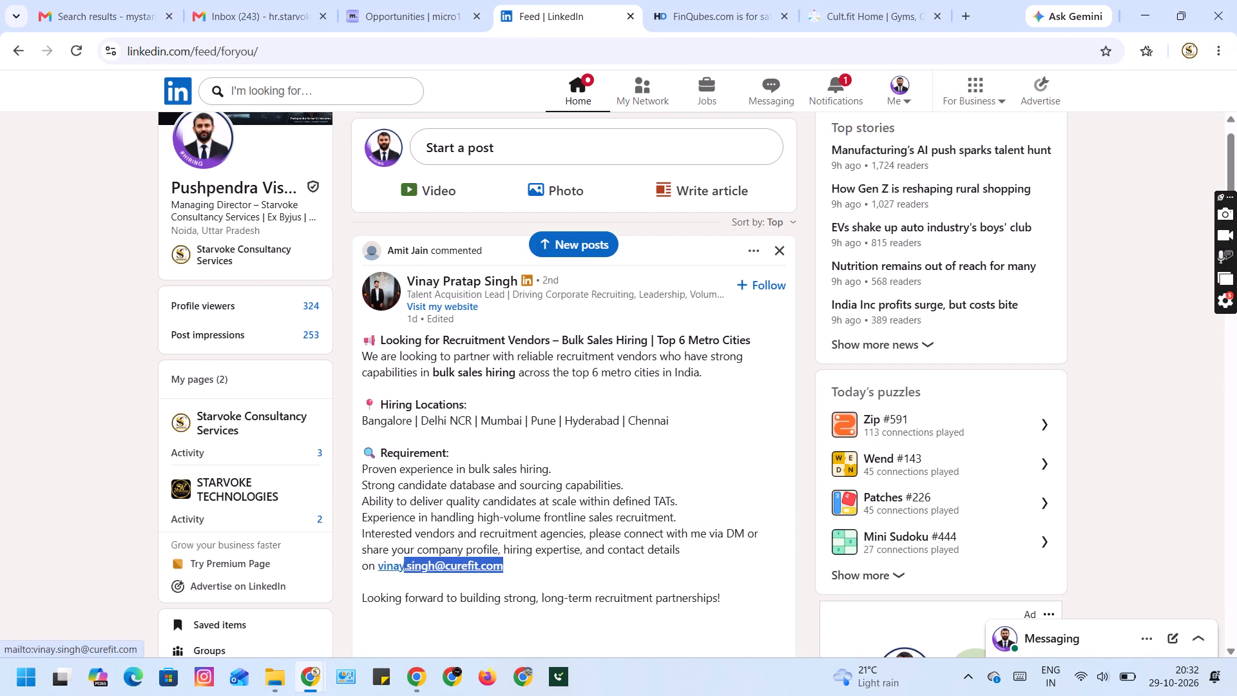
drag(403, 569, 379, 568)
key(ctrl+c)
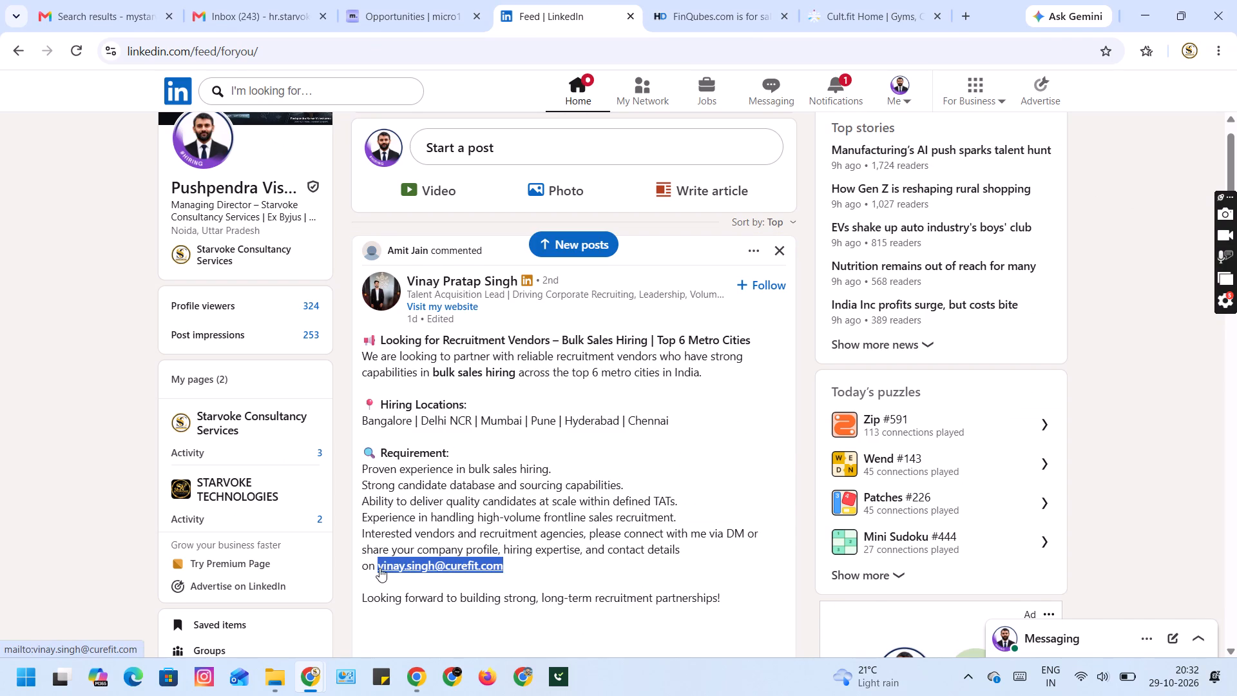
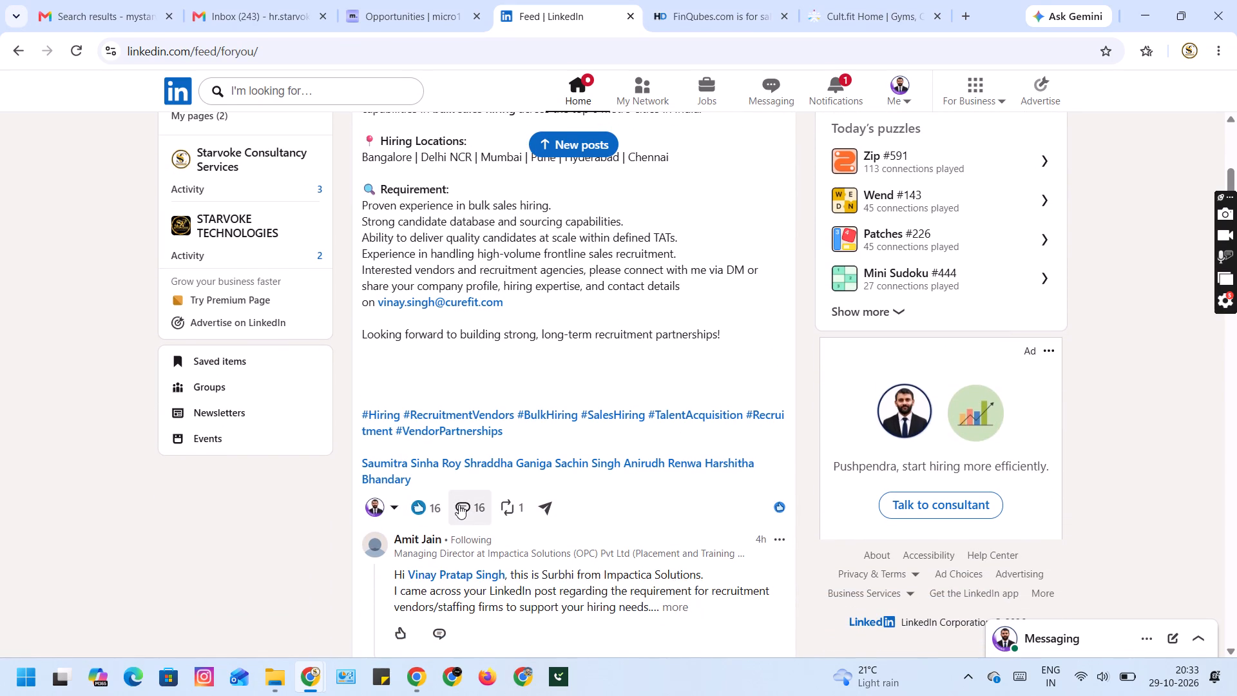
Start a comment on the LinkedIn bulk sales hiring vendor post with "Hi," followed by a mention of the post's author.
text(Hi, @)
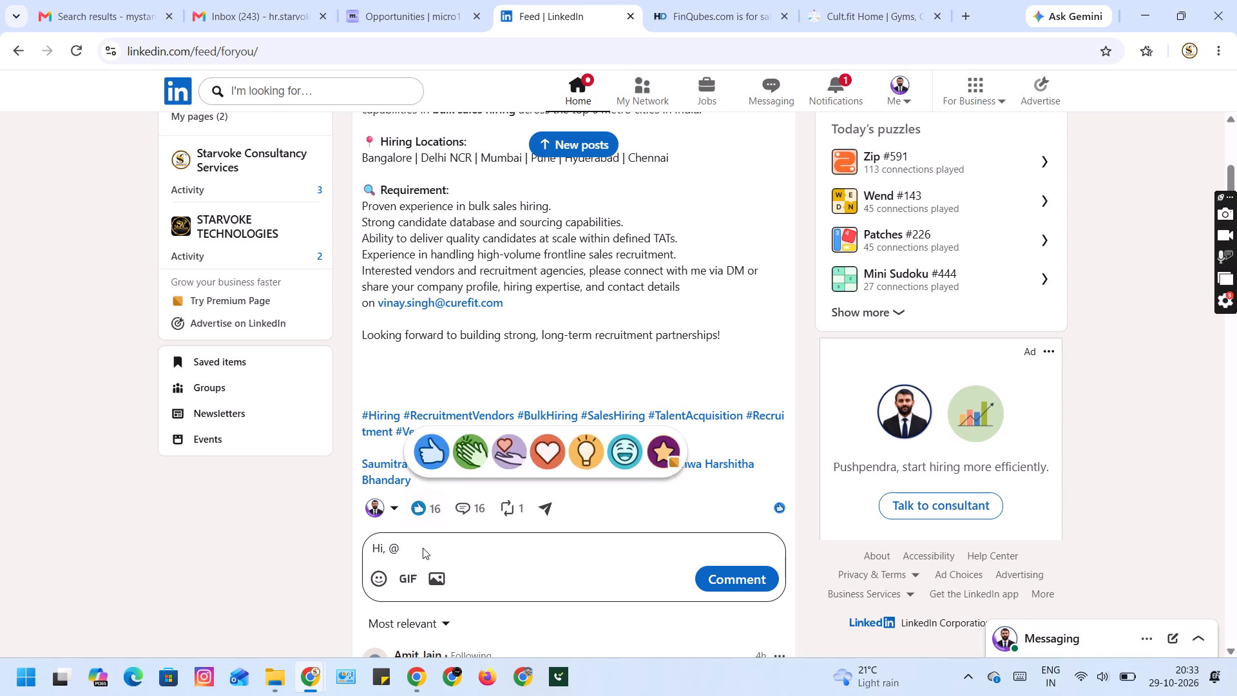
click(485, 579)
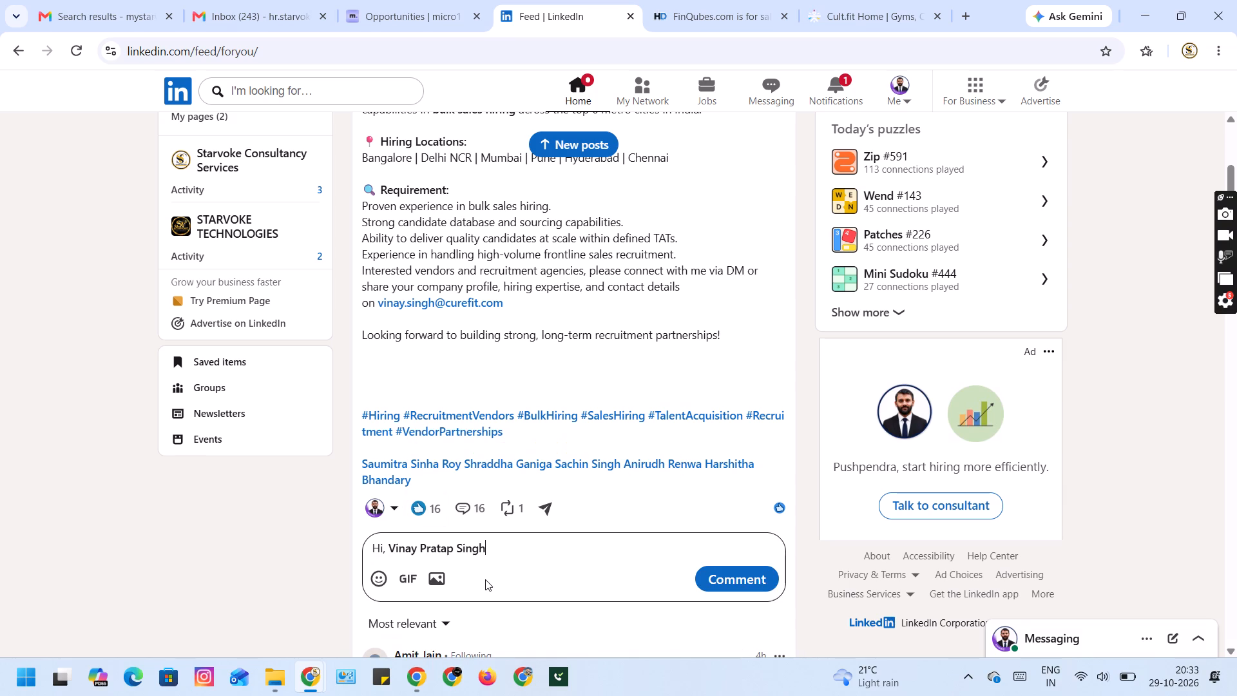
Continue the comment after the author mention with the text ", details".
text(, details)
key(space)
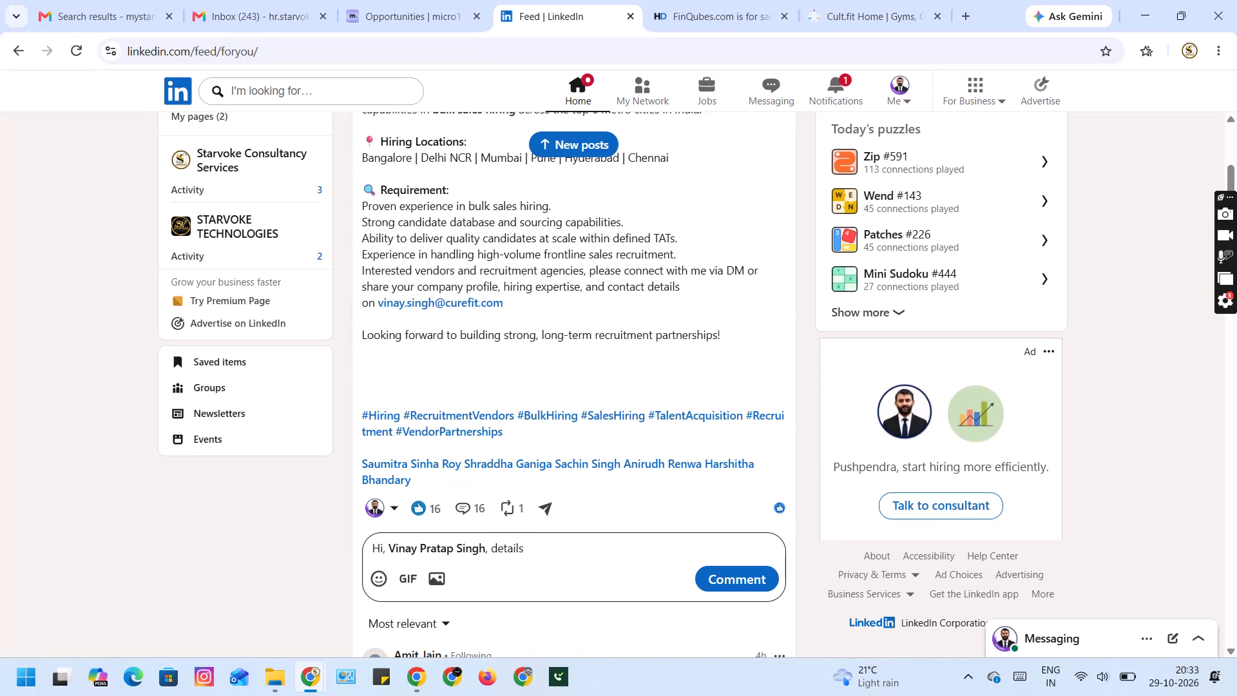
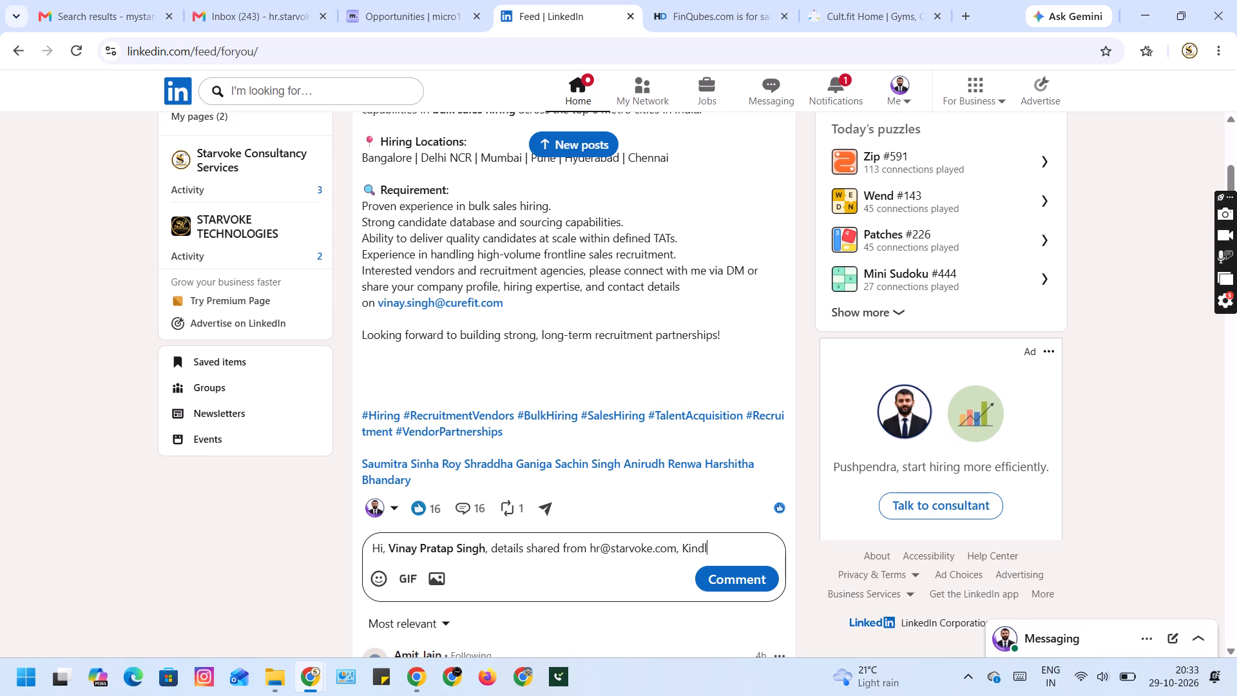
Finish the comment with "Kindly check" and post it on the bulk sales hiring vendor post.
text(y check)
click(736, 583)
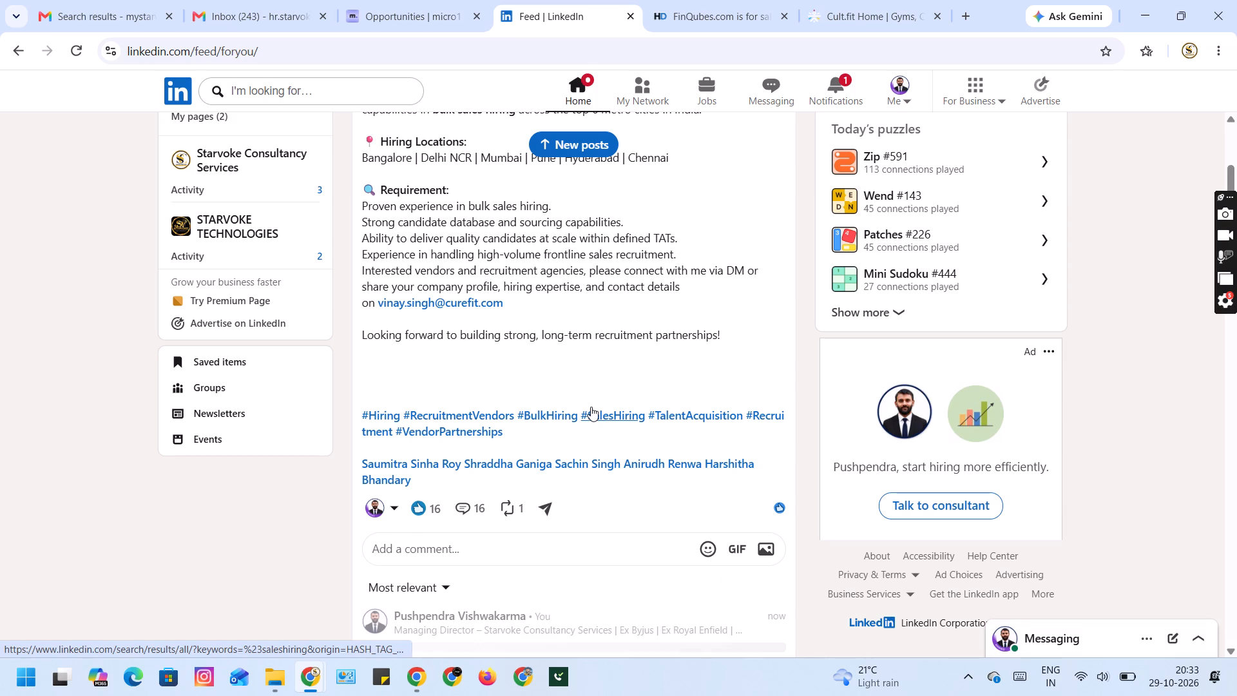
Load the new posts in the LinkedIn feed and look through them for other companies seeking recruitment vendors.
click(582, 143)
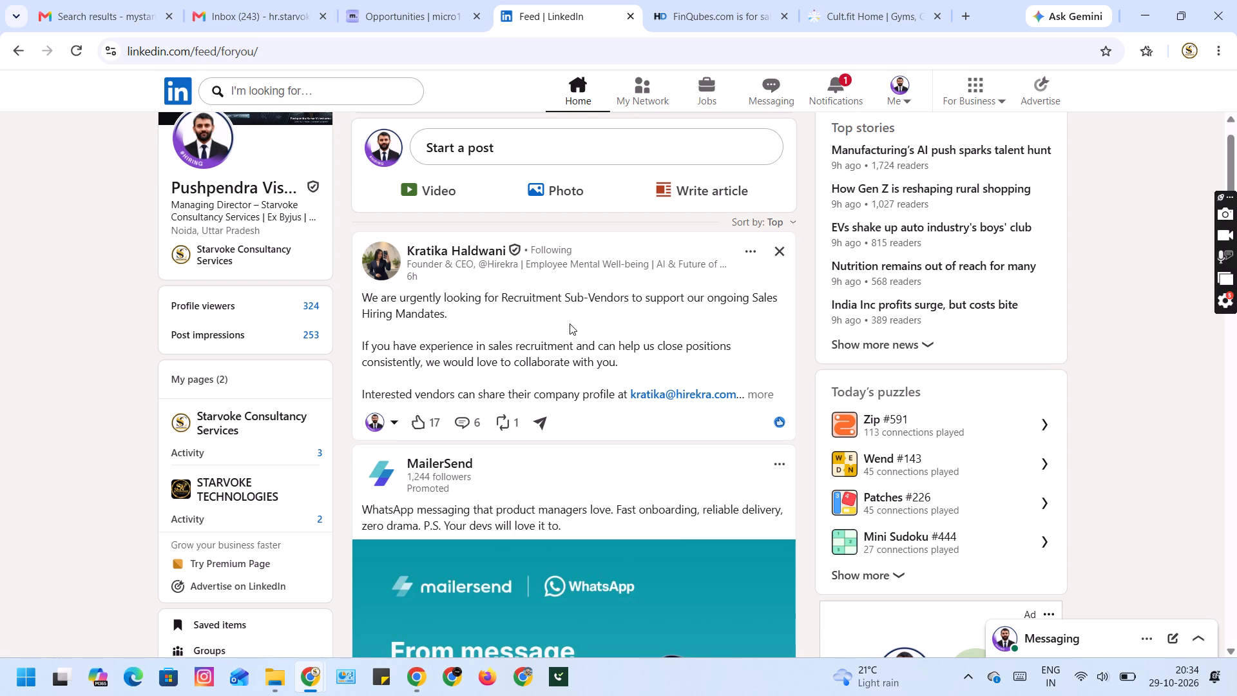
scroll(570, 324, down, 5)
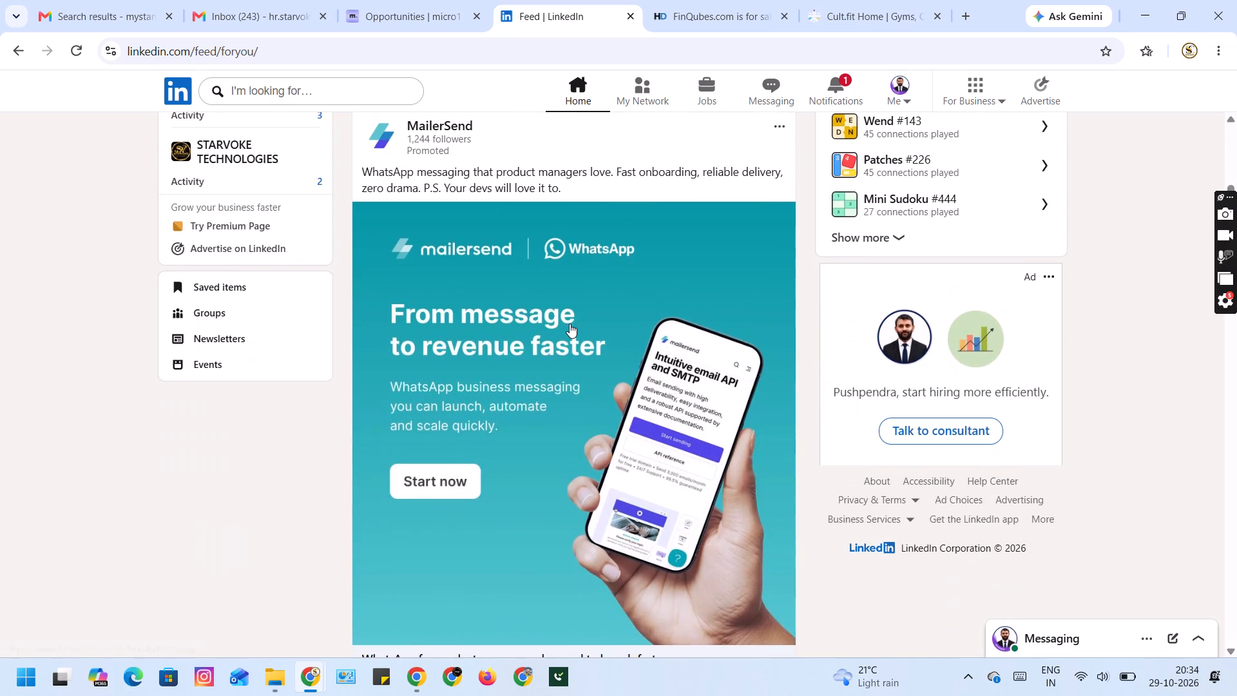
scroll(570, 324, down, 13)
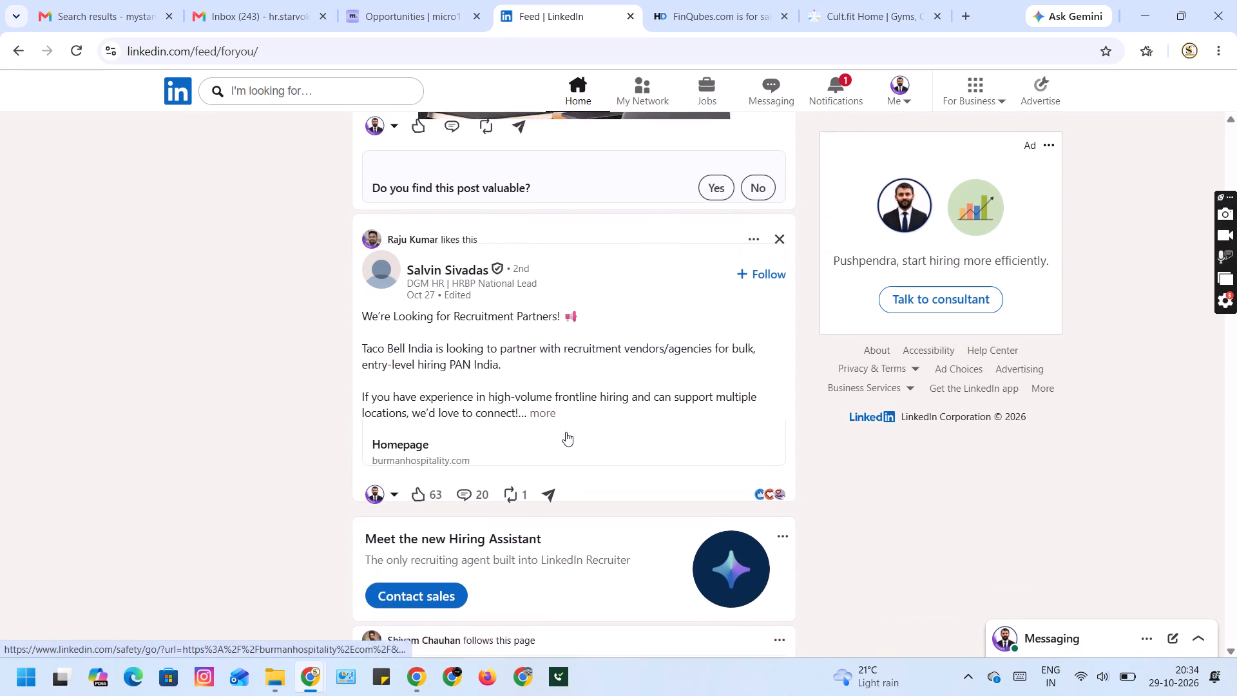
scroll(566, 432, up, 11)
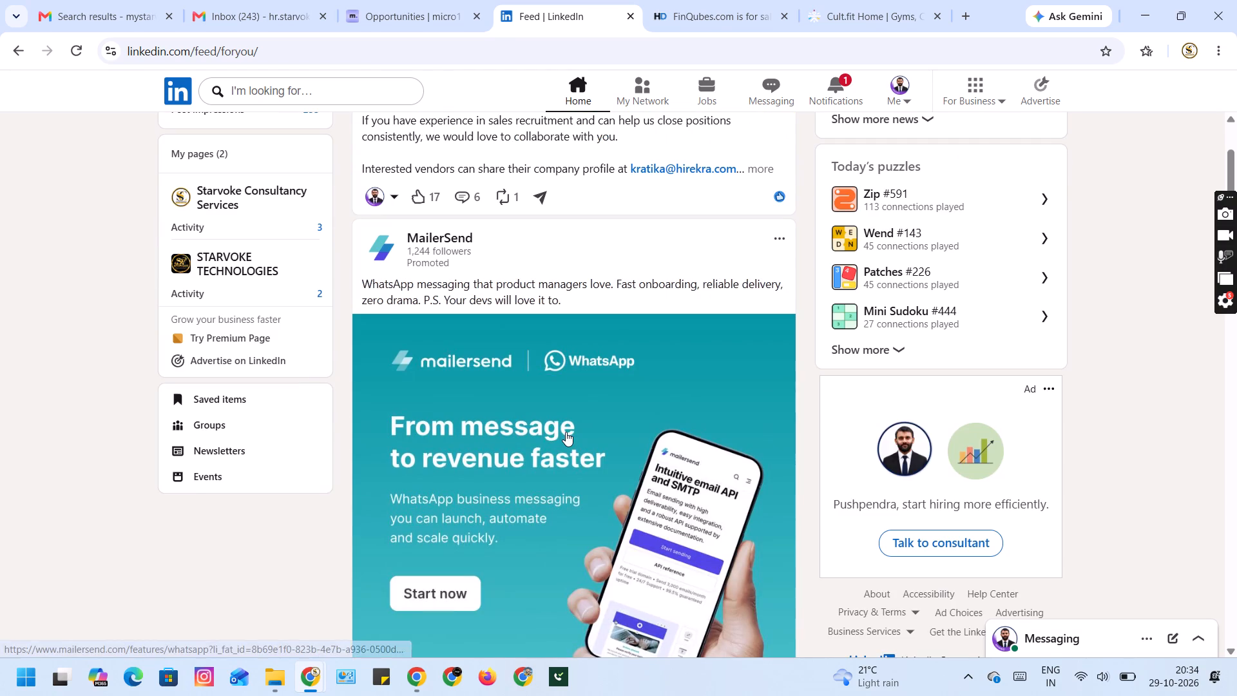
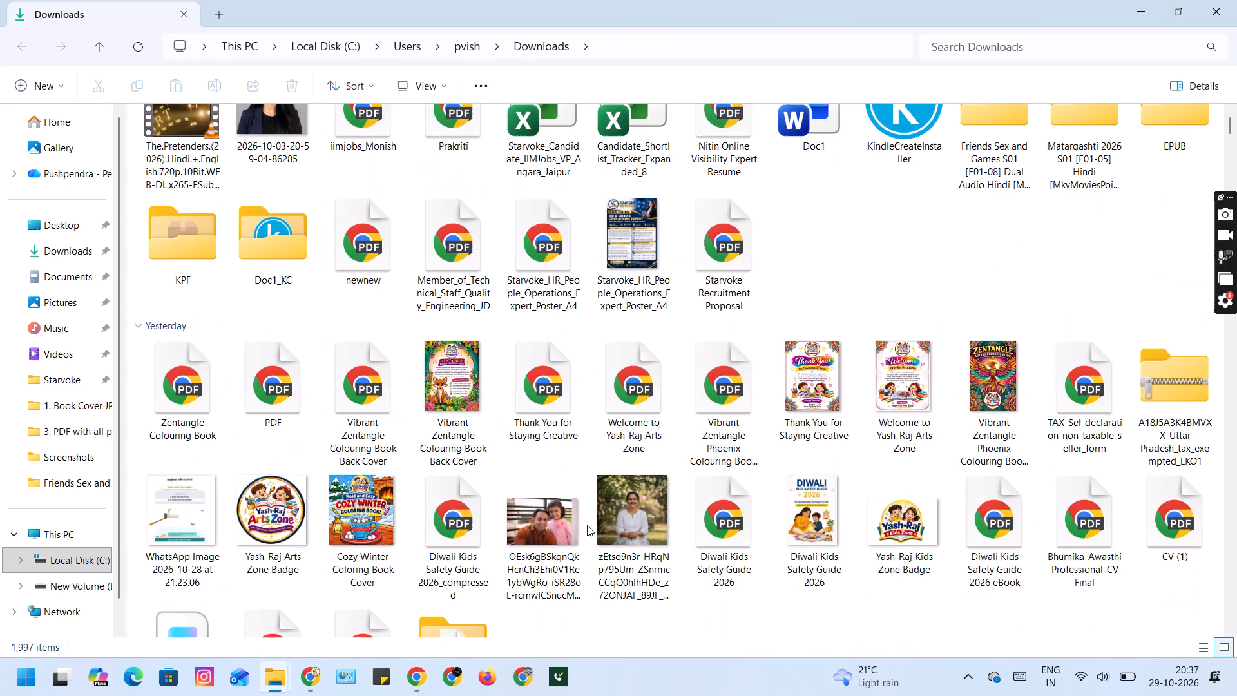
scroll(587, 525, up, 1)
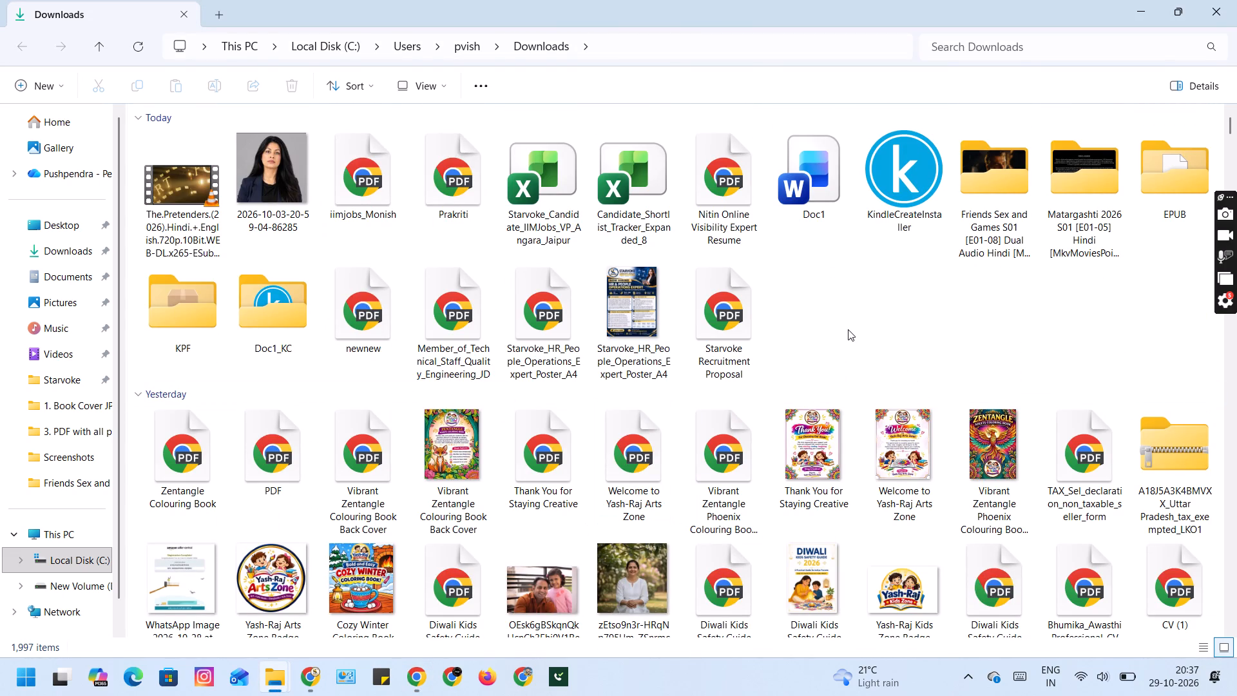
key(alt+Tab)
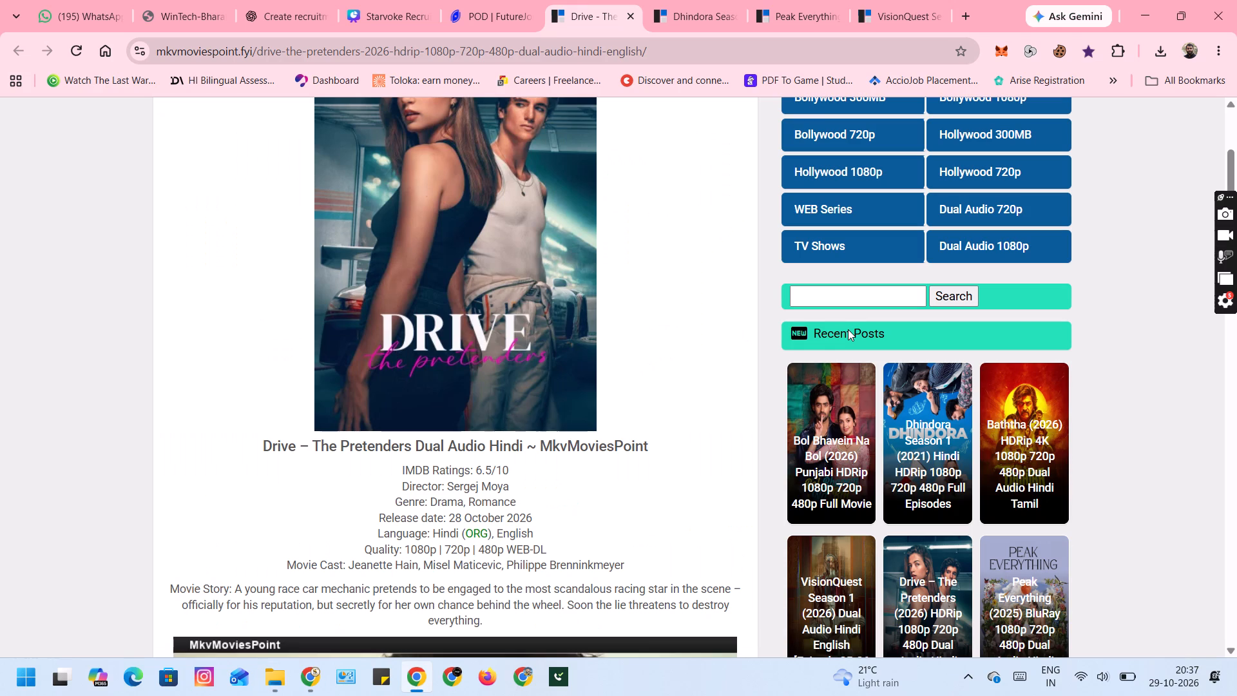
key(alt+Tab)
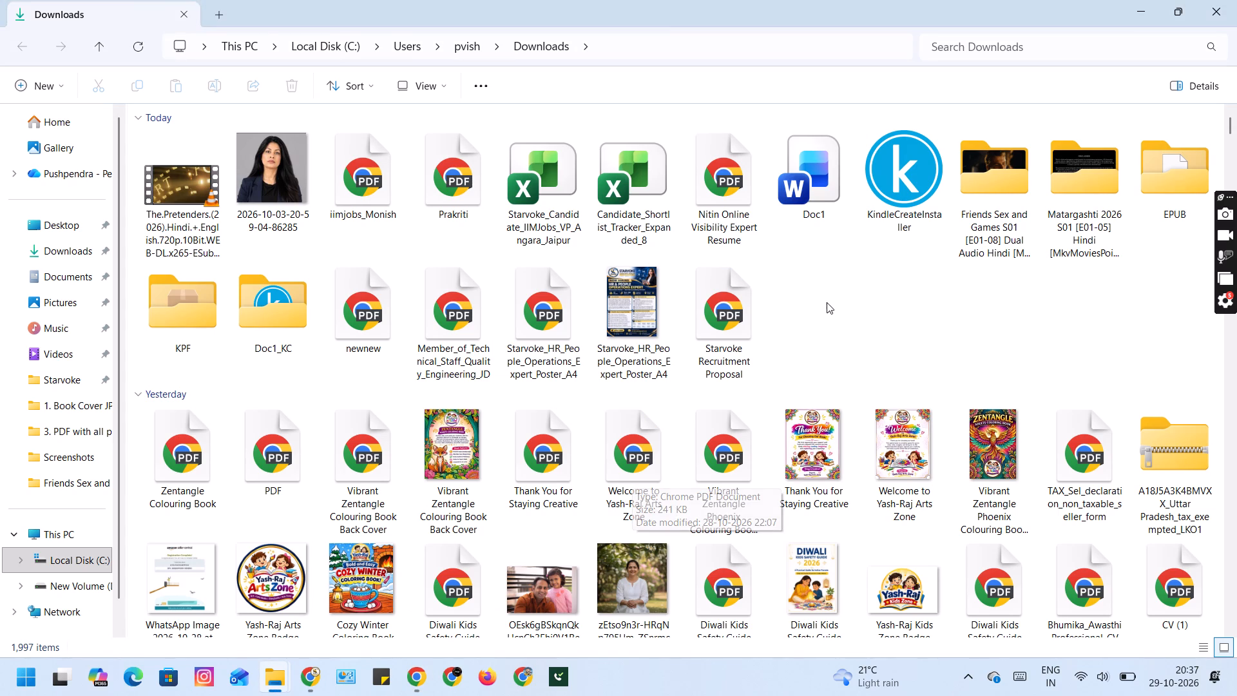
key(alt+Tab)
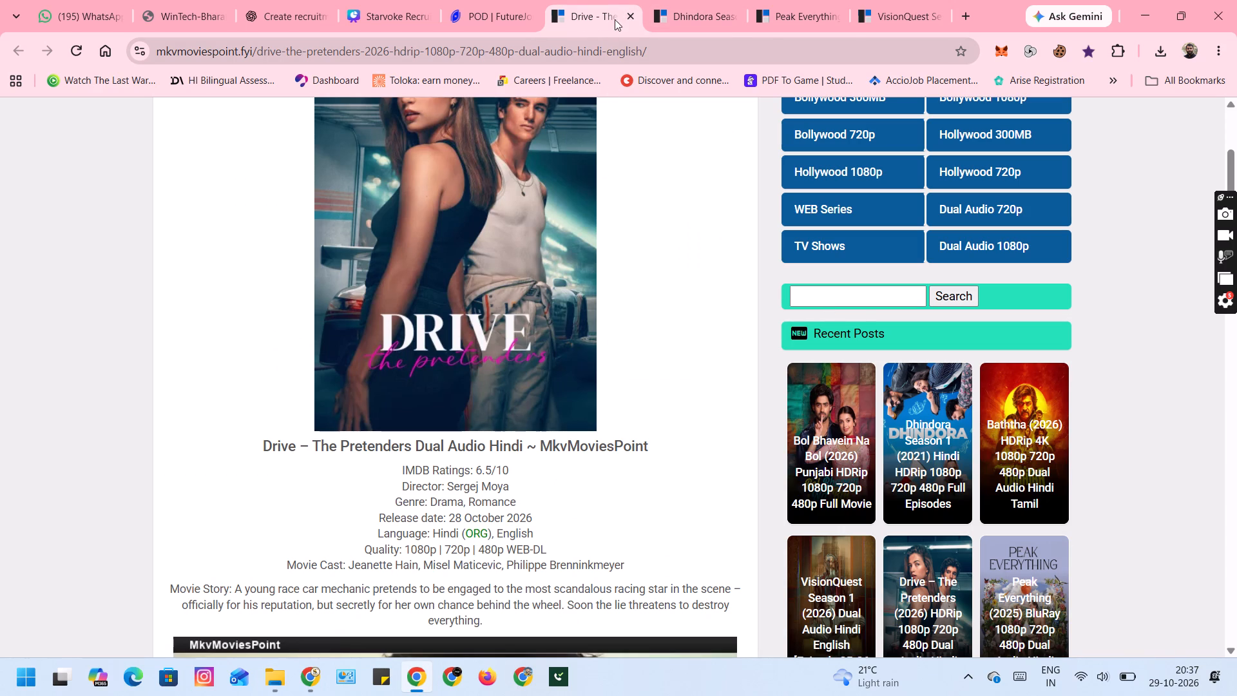
Close the four movie download tabs, from Drive – The Pretenders through VisionQuest, together.
shift+click(906, 19)
right_click(906, 19)
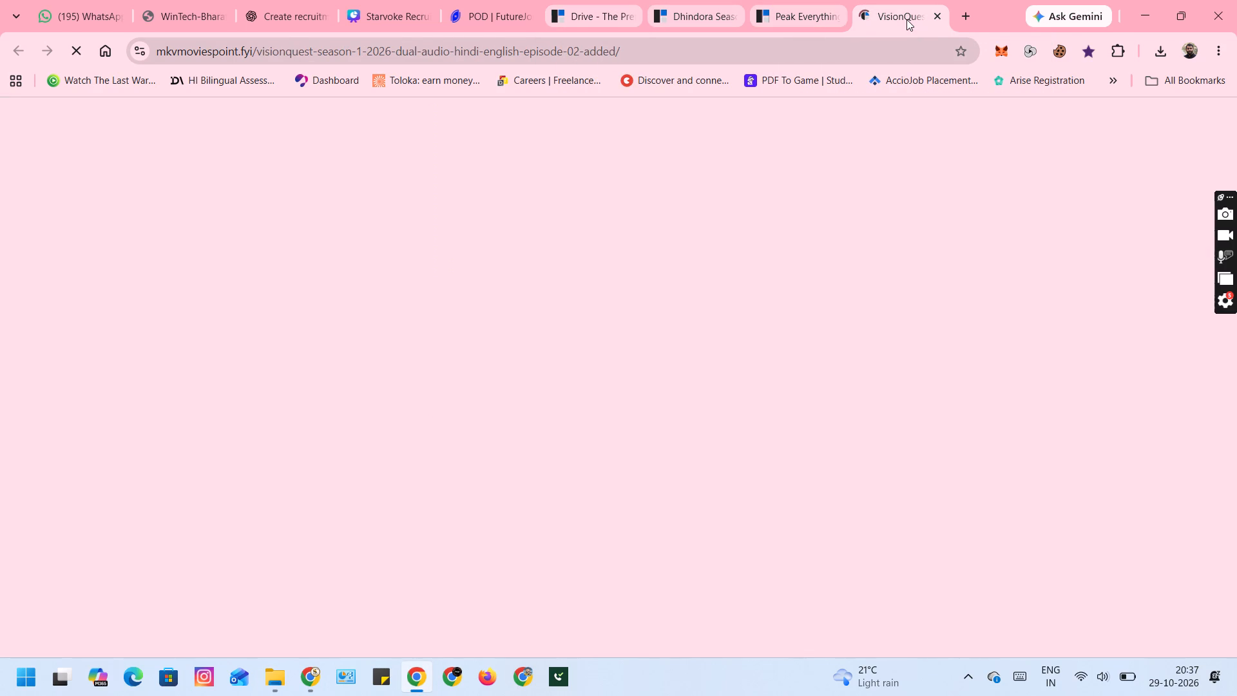
click(1015, 372)
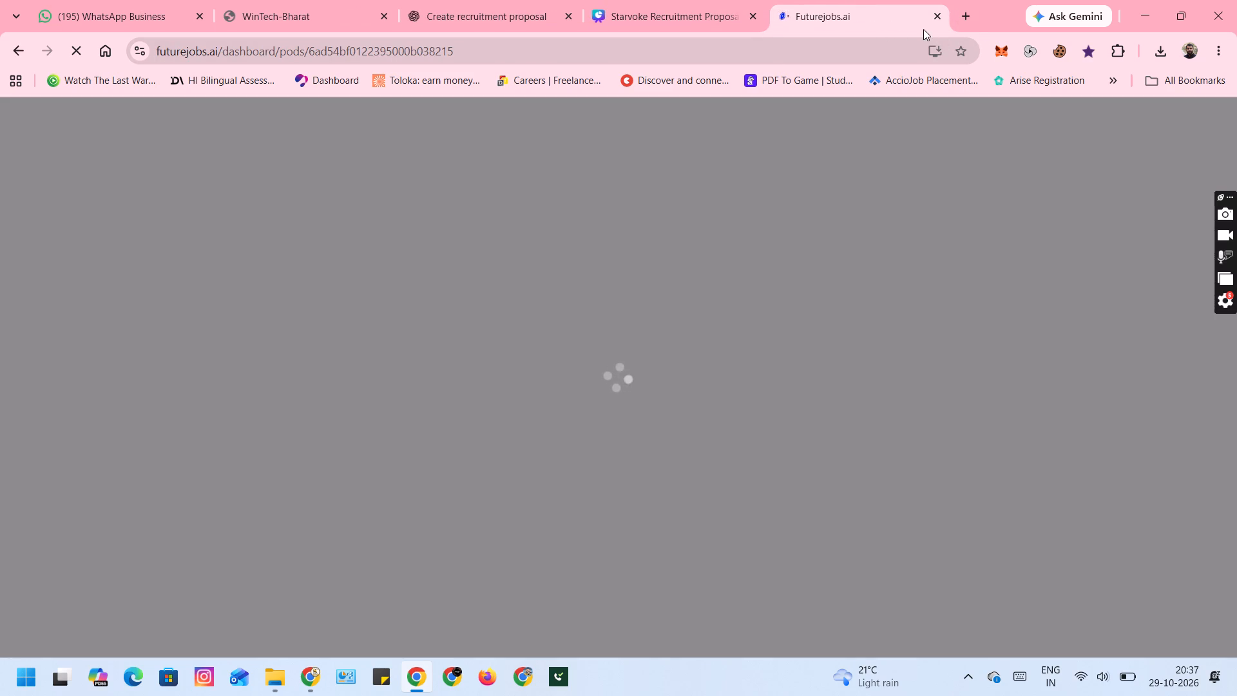
Search Google for "pdf to word" and open iLovePDF's PDF to Word converter.
click(655, 54)
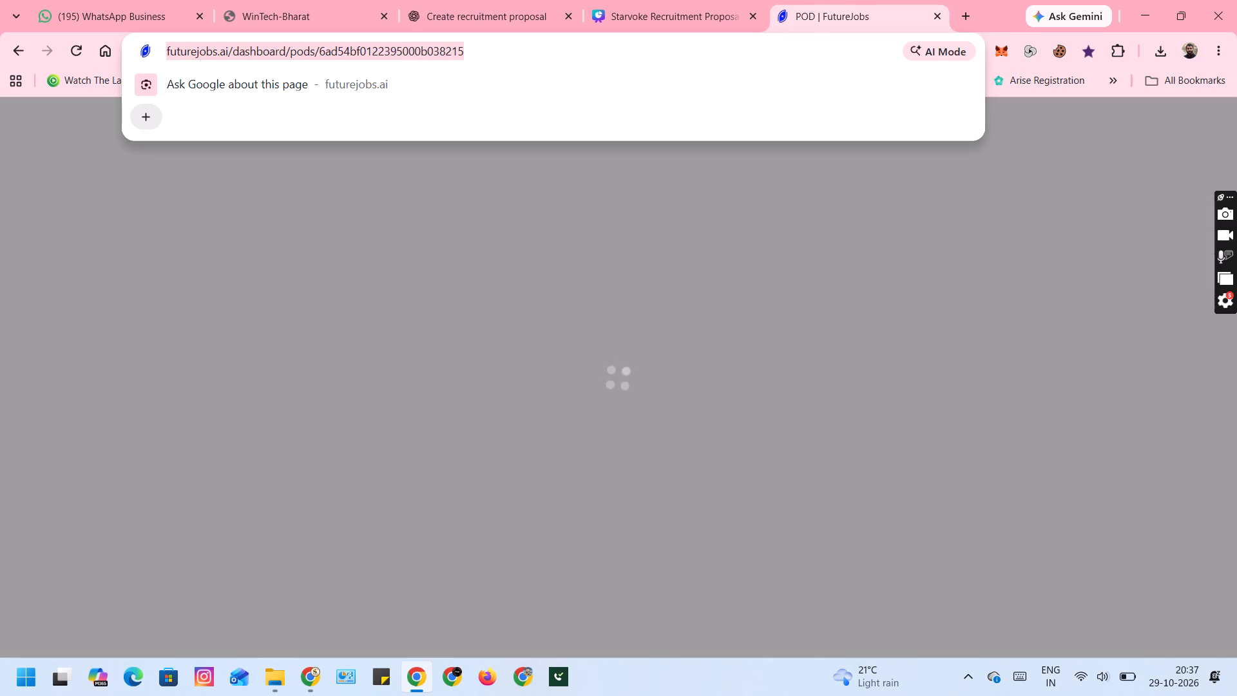
text(pdf to wor)
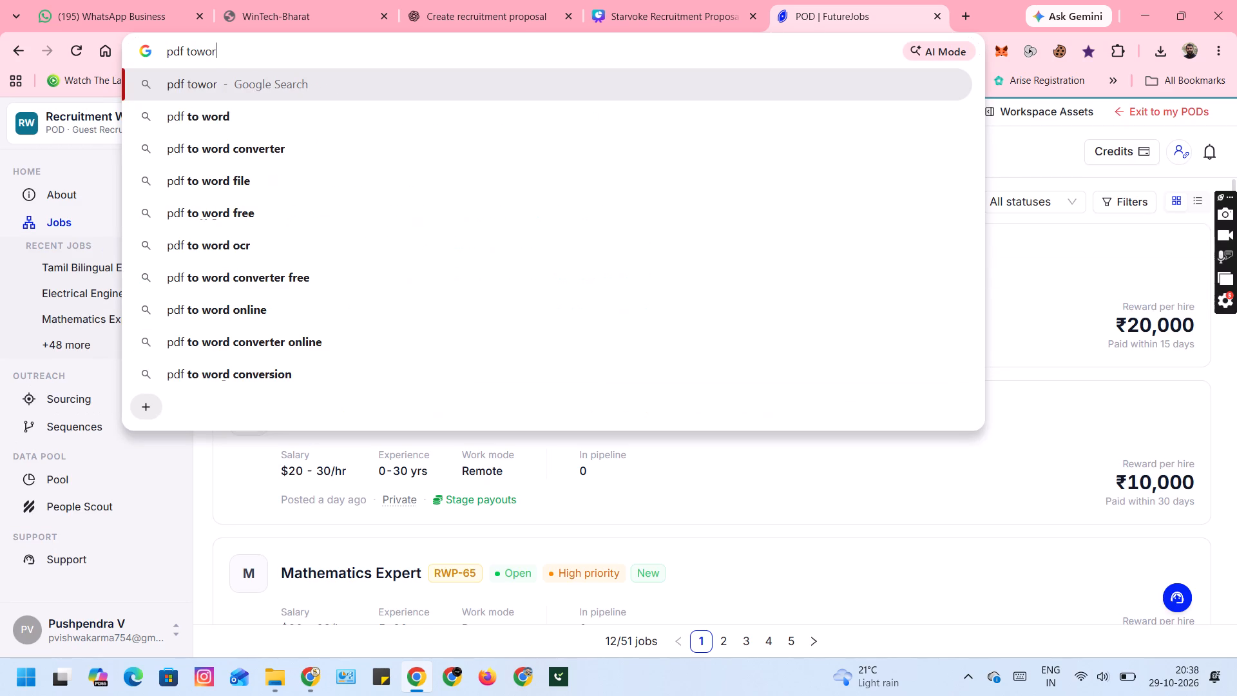
key(Down)
key(Return)
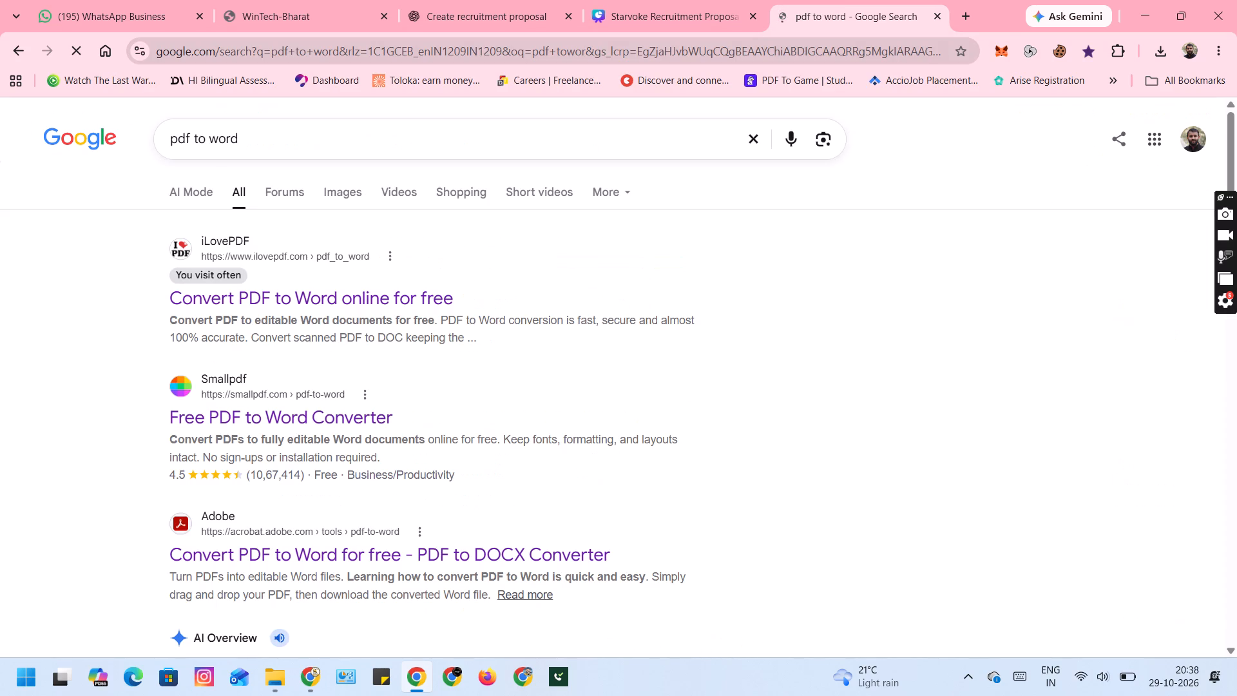
click(350, 295)
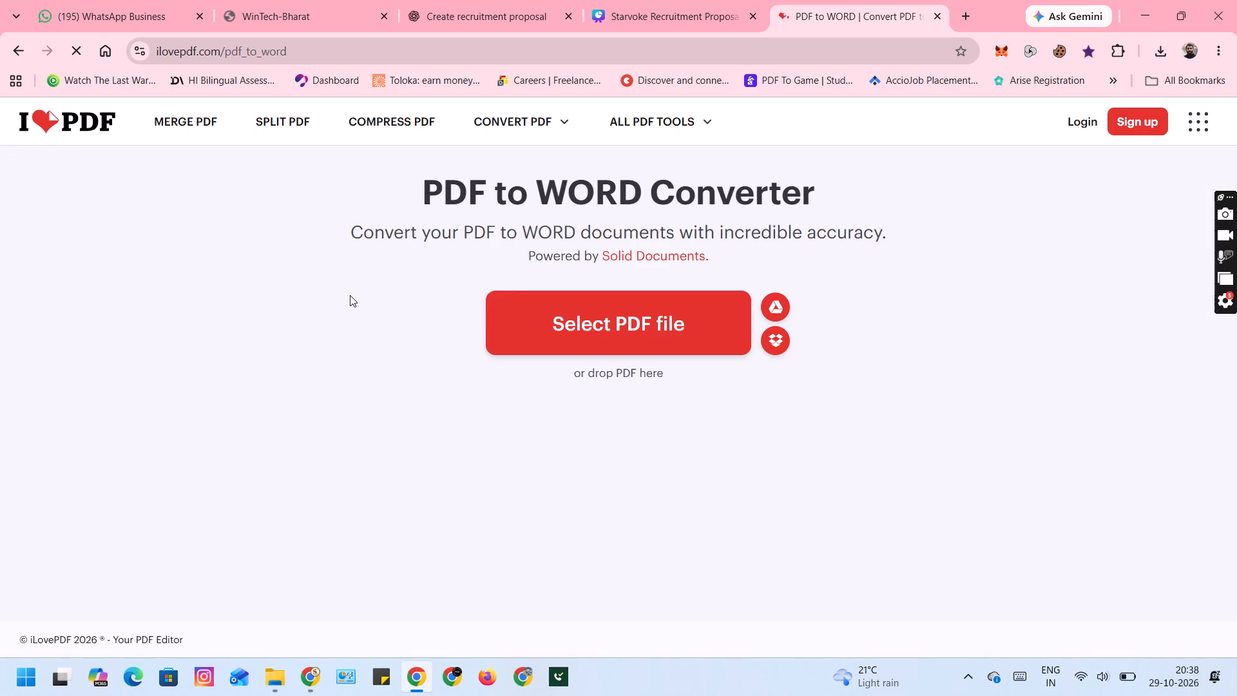
Convert newnew.pdf from Downloads into a Word document and return to the converter's start page.
click(647, 328)
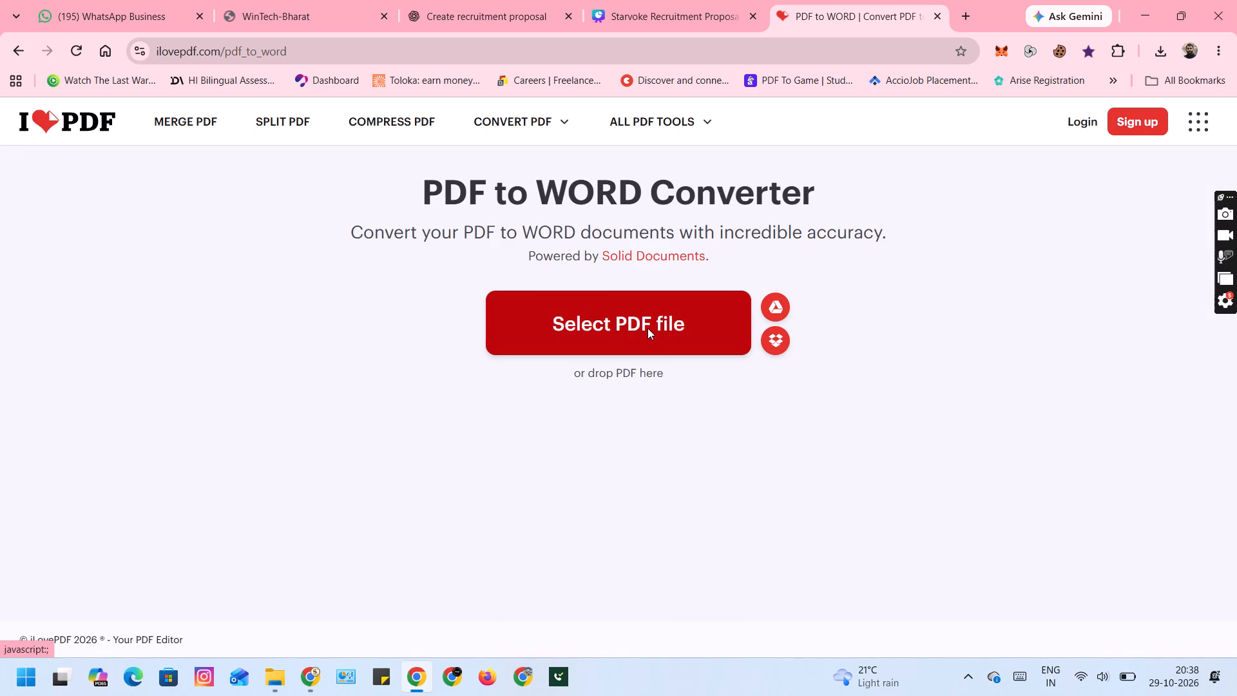
click(647, 328)
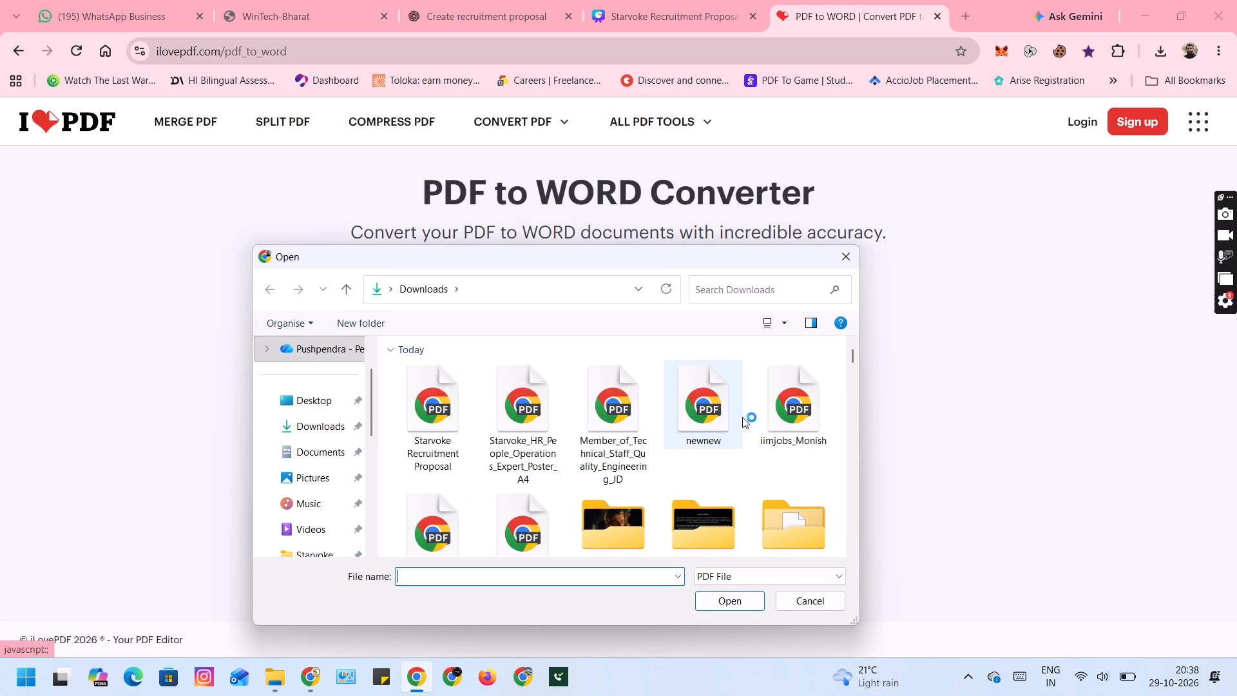
double_click(714, 400)
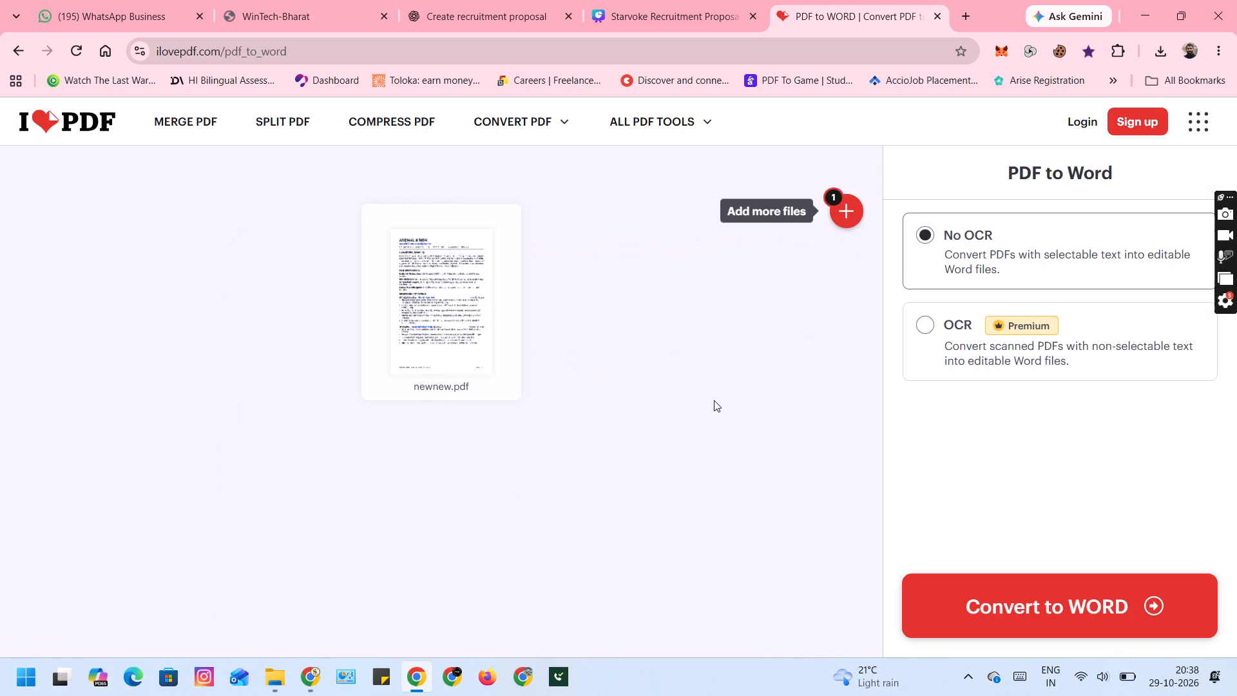
click(1054, 607)
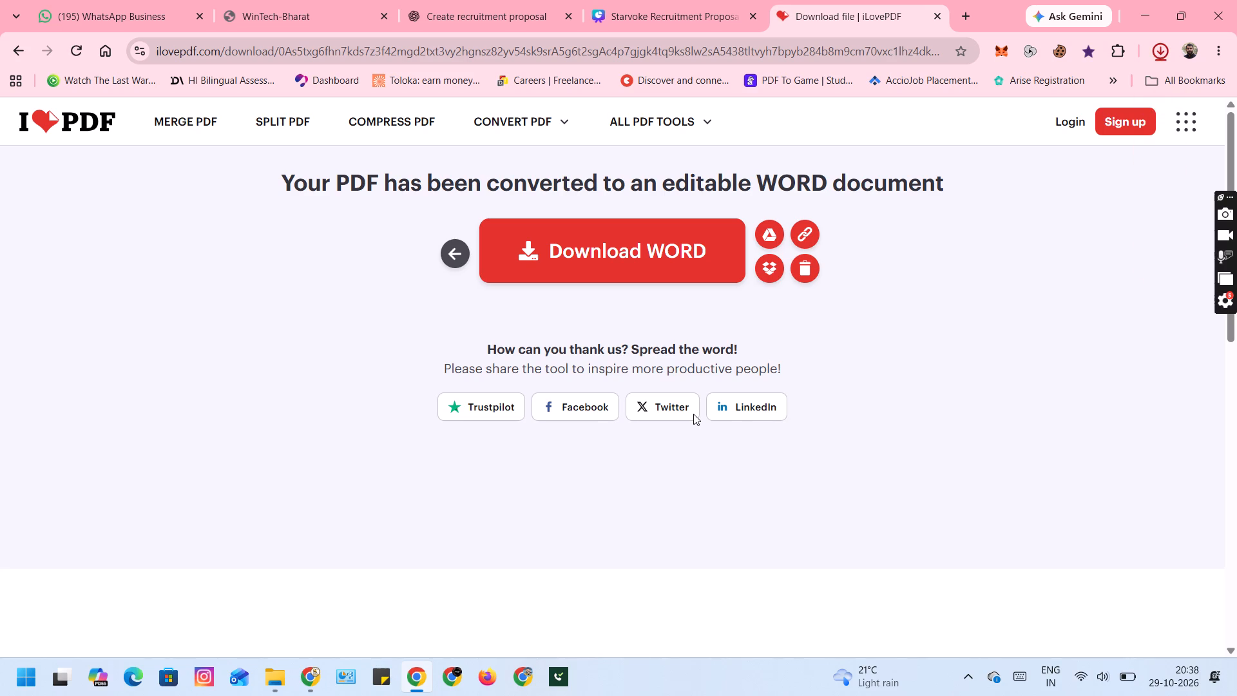
click(886, 357)
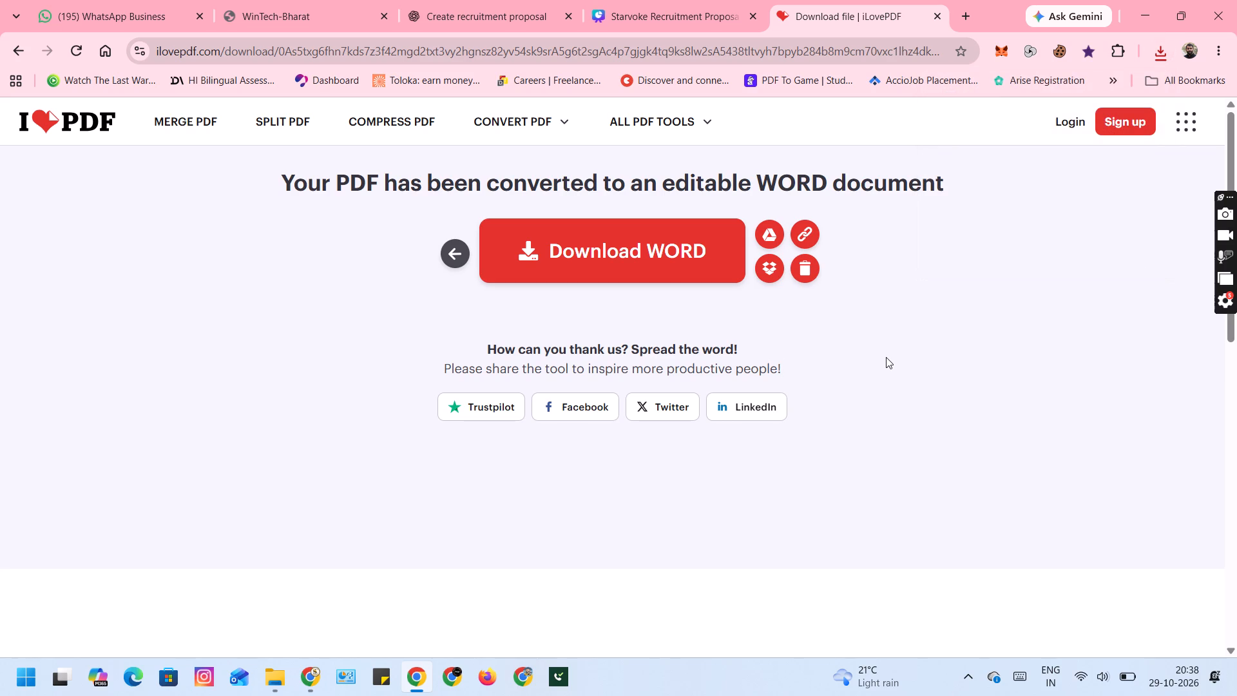
click(450, 256)
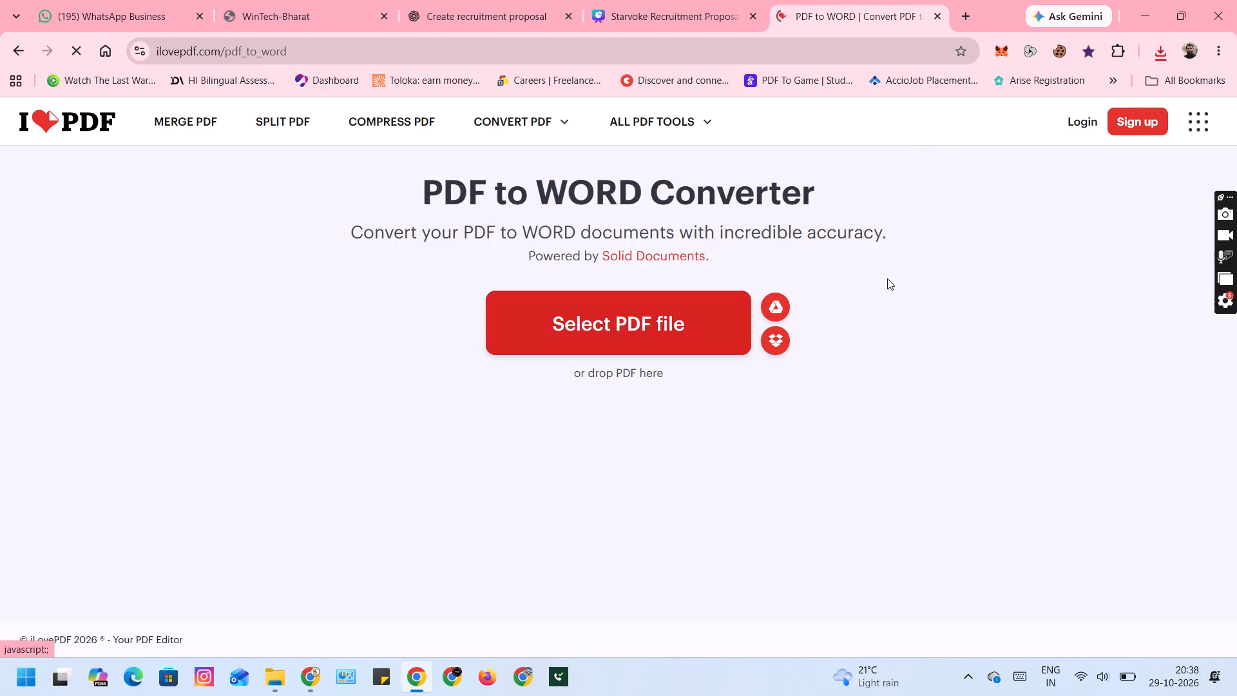
Search Google for "today chand time in noida" and read the full AI overview of the moon timings.
click(428, 52)
text(today)
key(space)
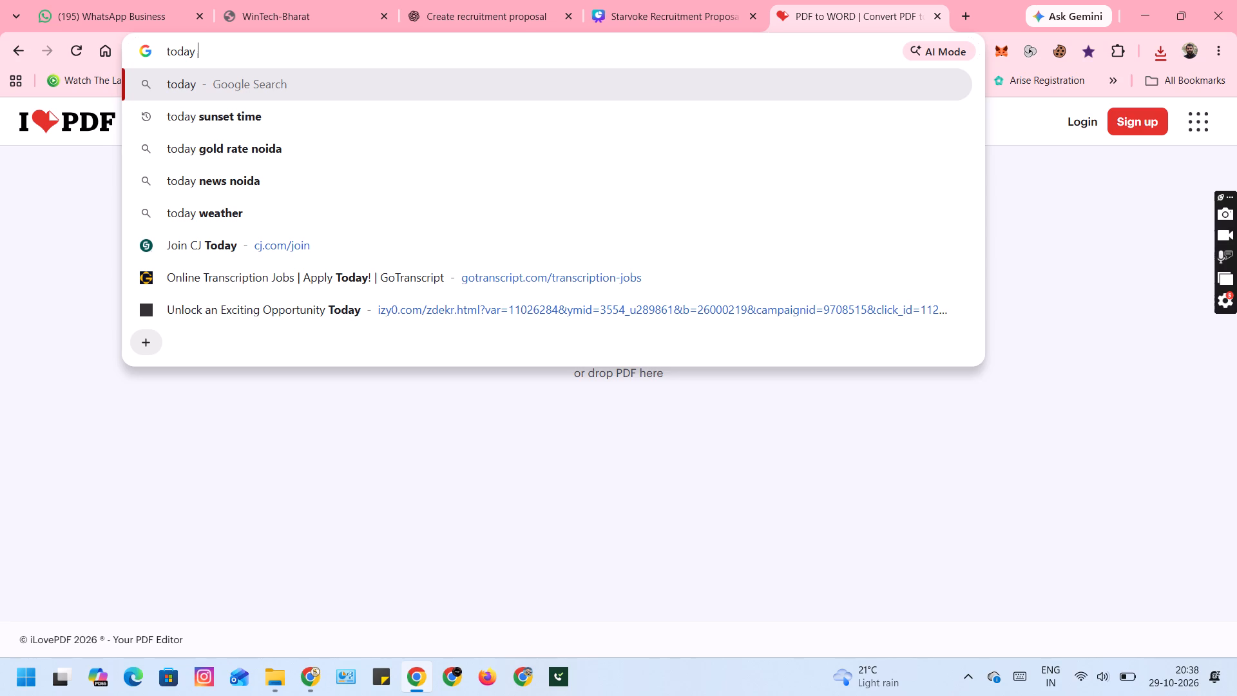
text(chand)
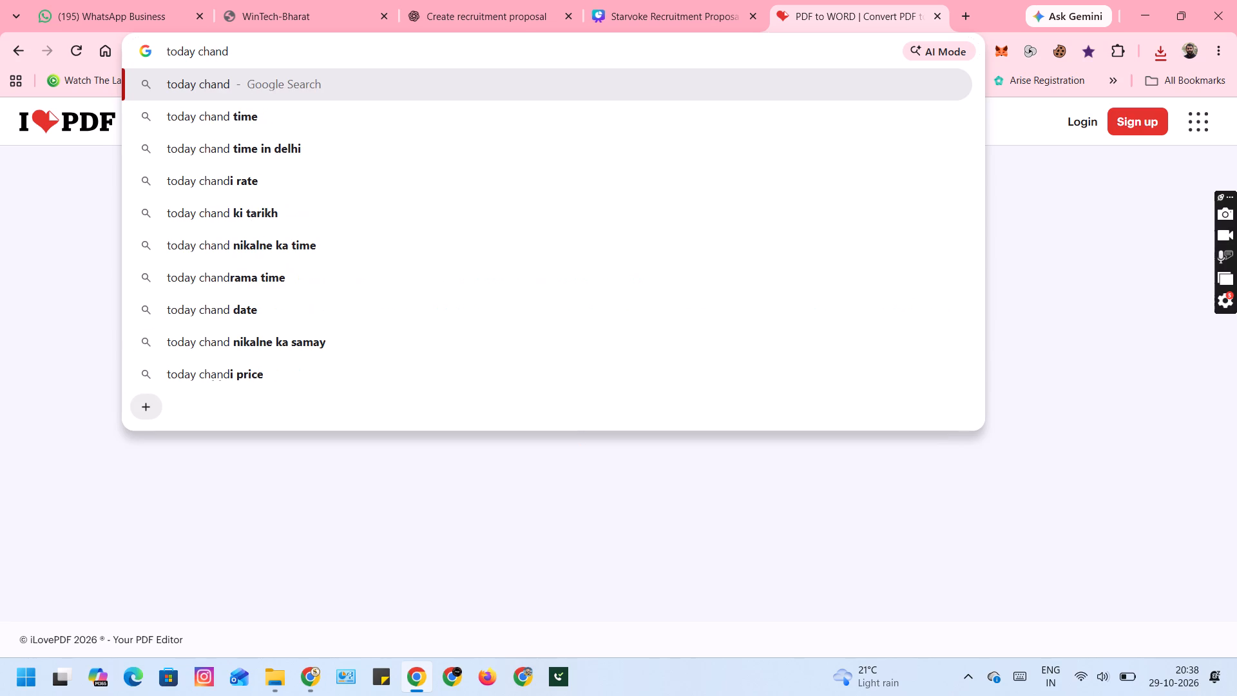
key(Down)
key(Down)
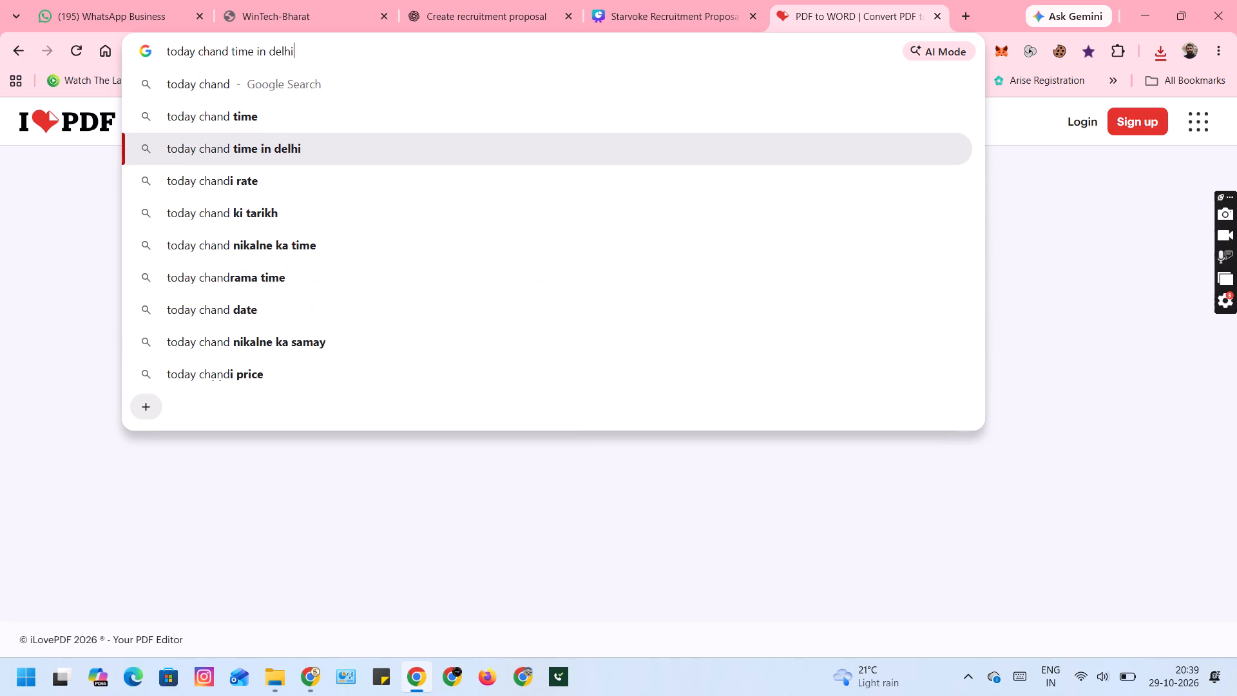
key(BackSpace)
key(BackSpace)
key(BackSpace)
key(BackSpace)
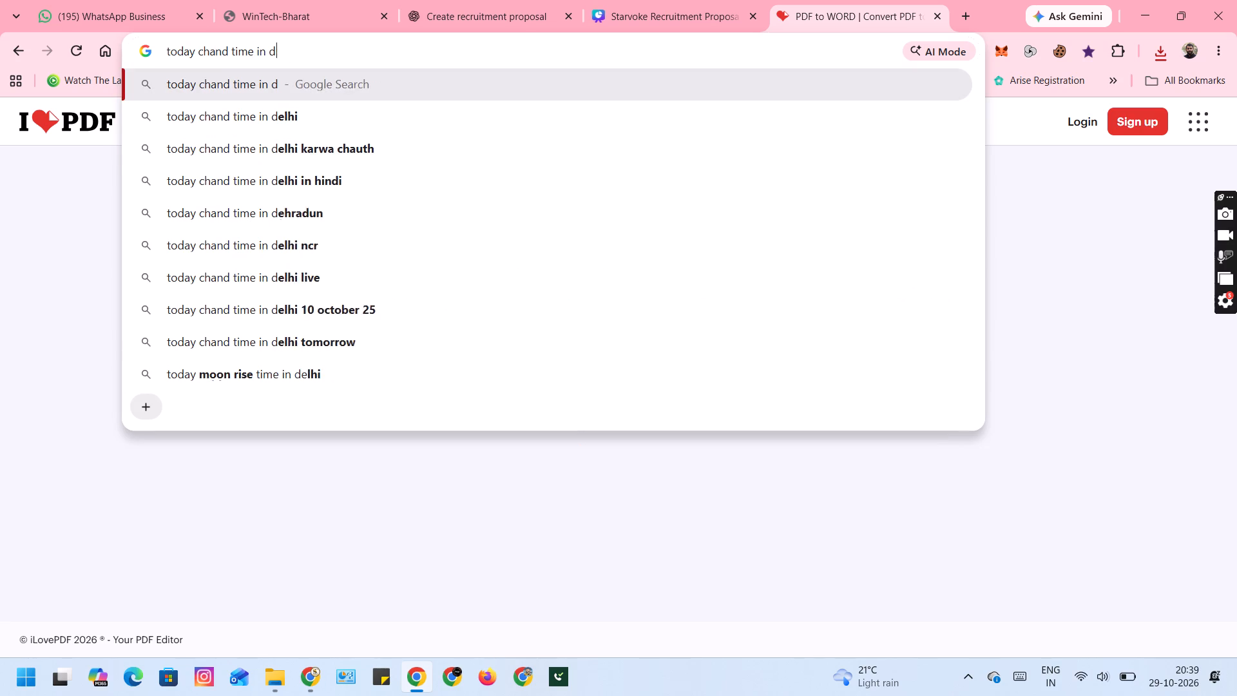
key(BackSpace)
text(noida)
key(Return)
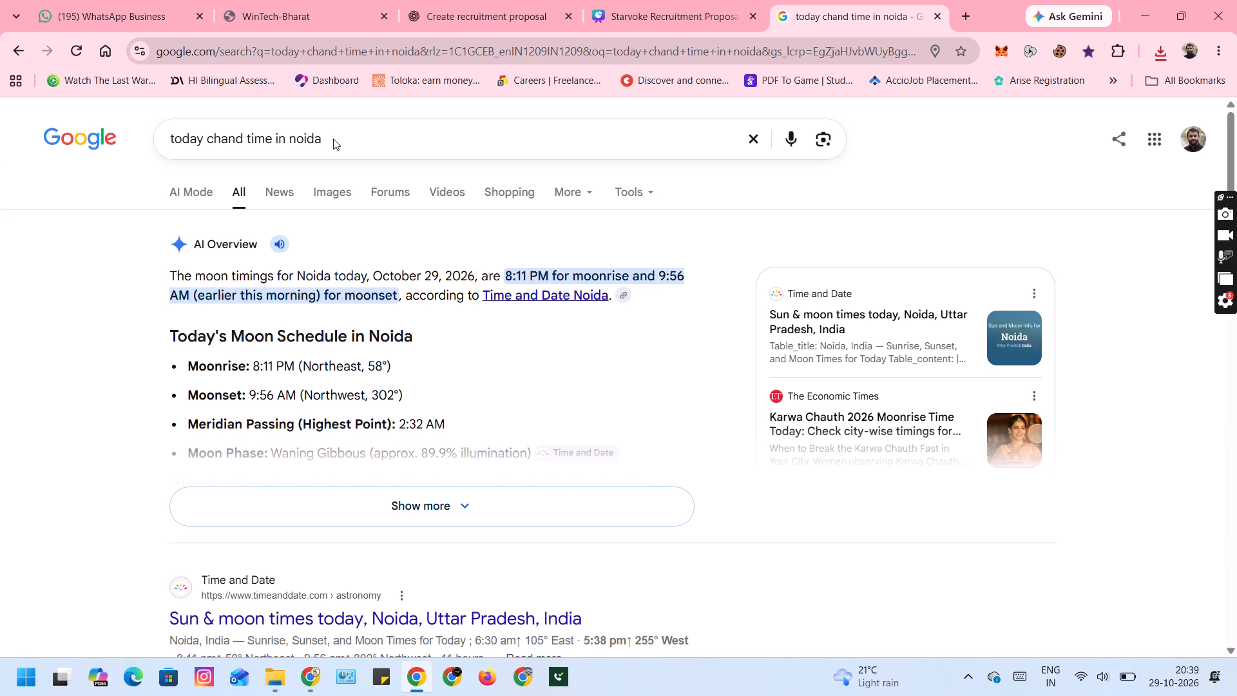
click(451, 494)
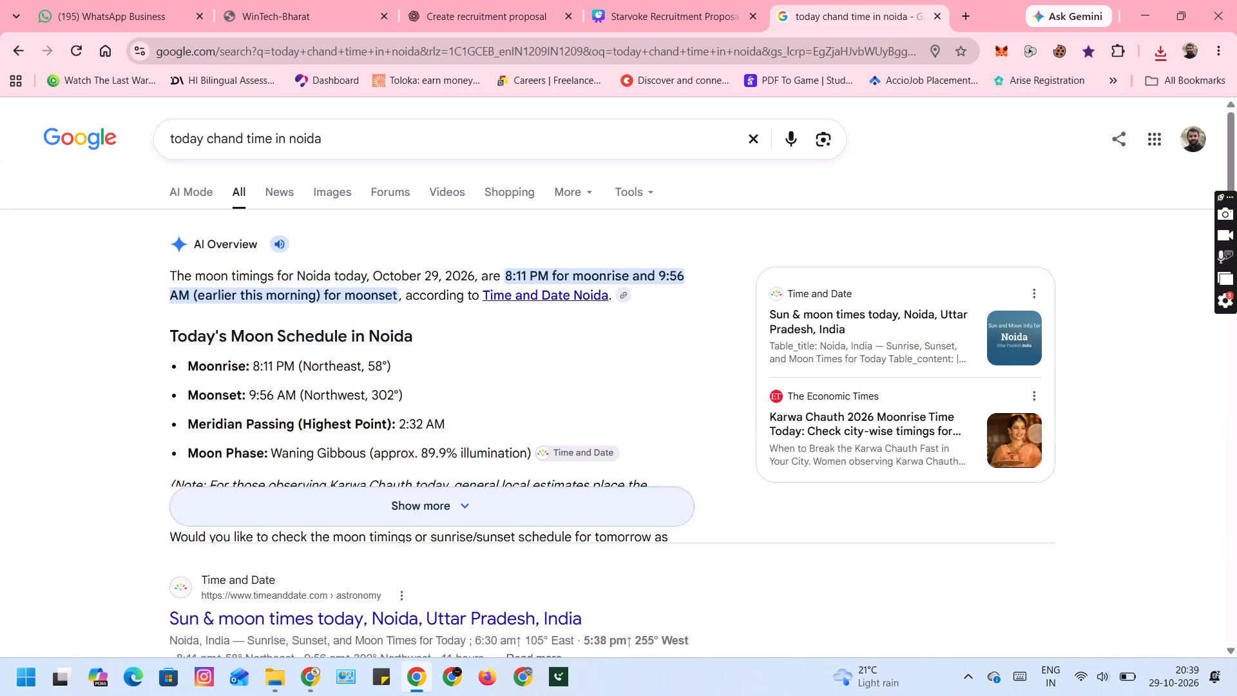
scroll(490, 394, down, 1)
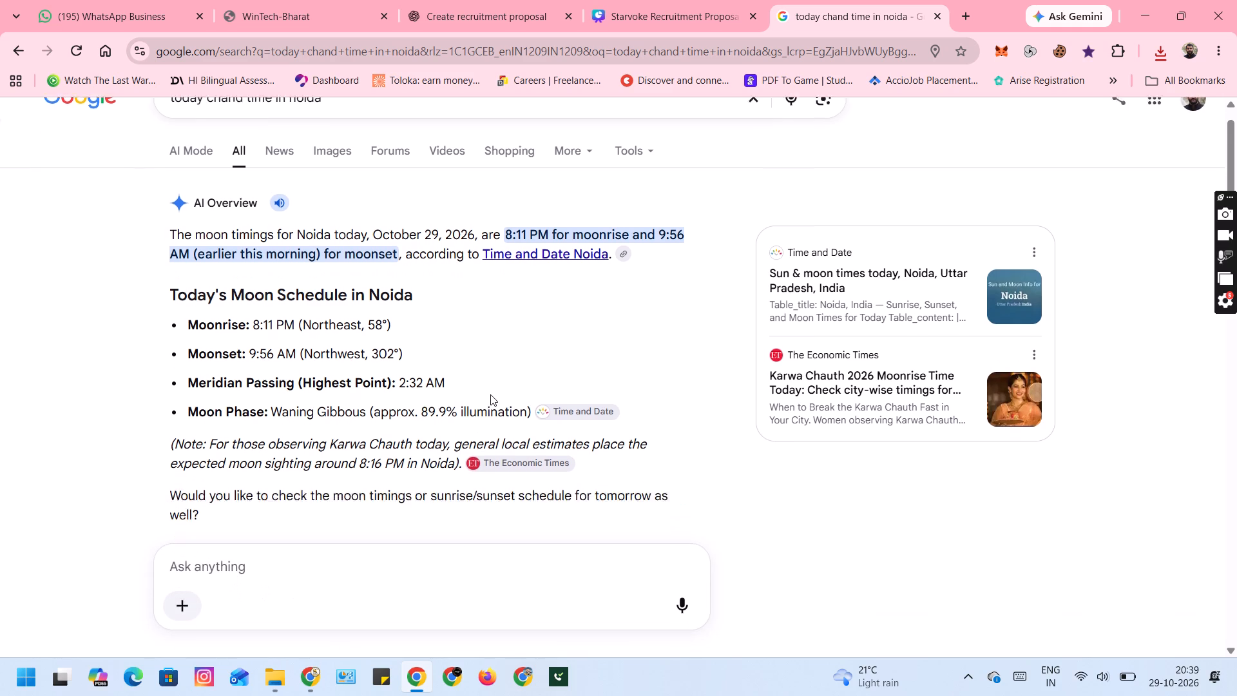
scroll(490, 394, down, 1)
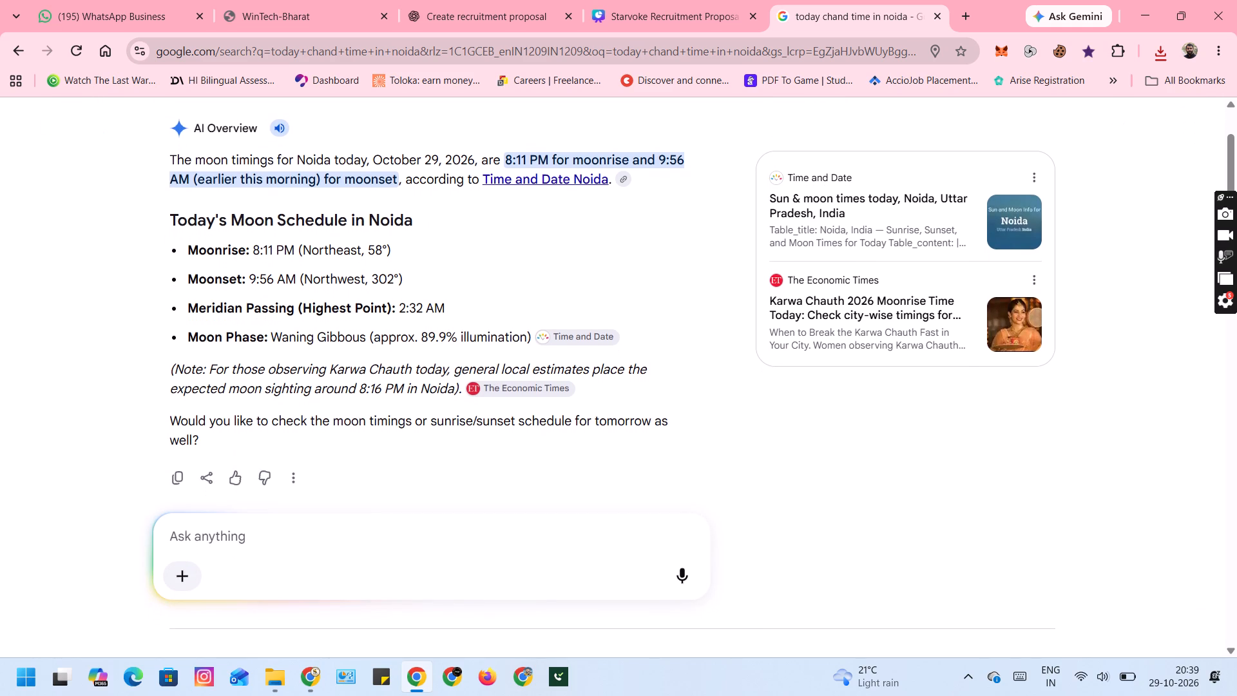
Close the Starvoke Recruitment Proposal design tab and the WinTech-Bharat tab, leaving the ChatGPT recruitment proposal chat open.
click(655, 10)
click(752, 17)
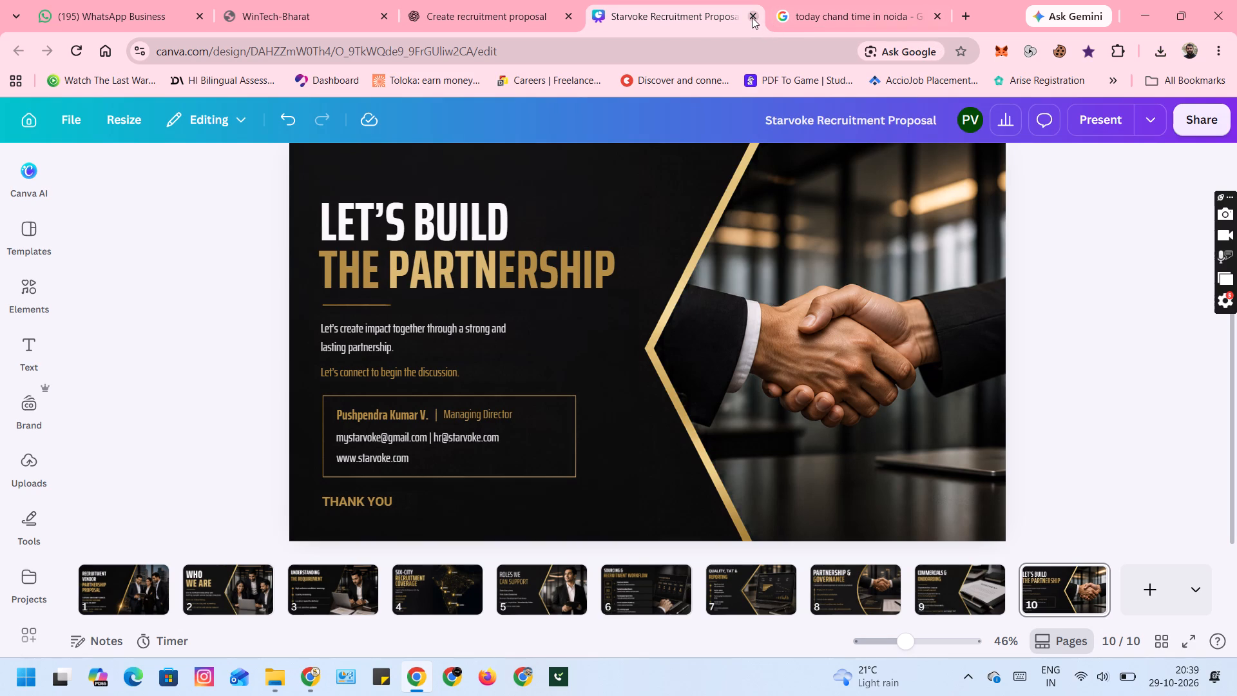
click(486, 14)
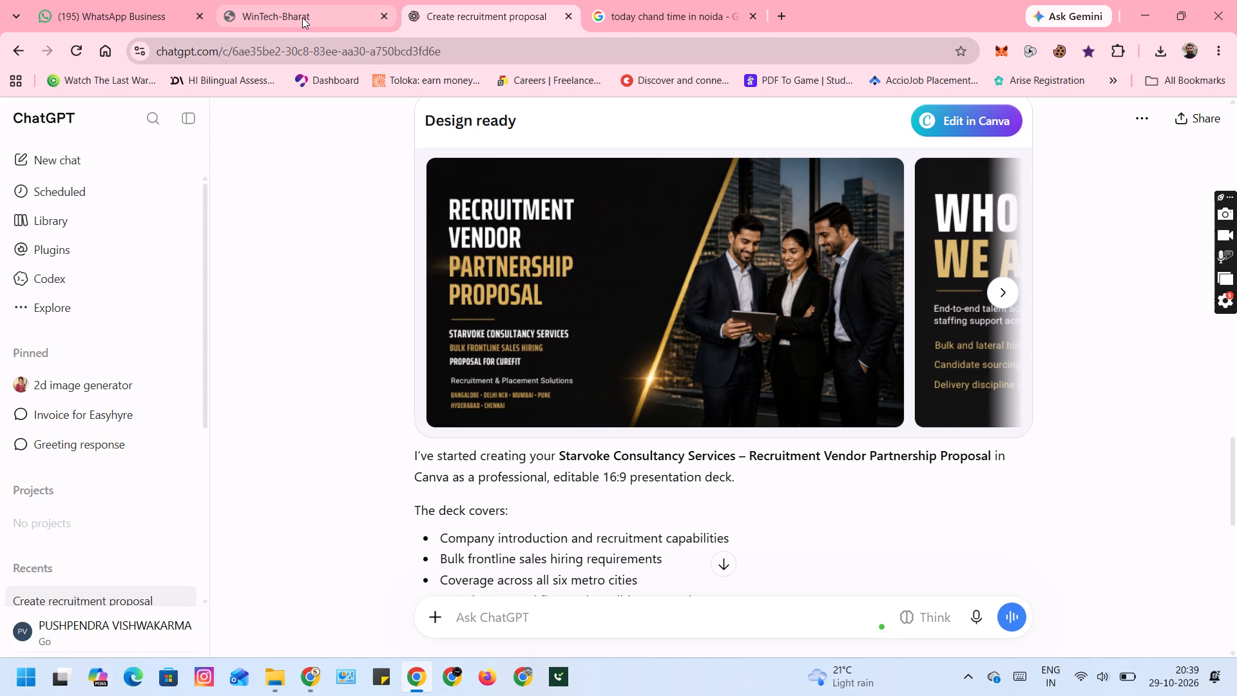
click(302, 17)
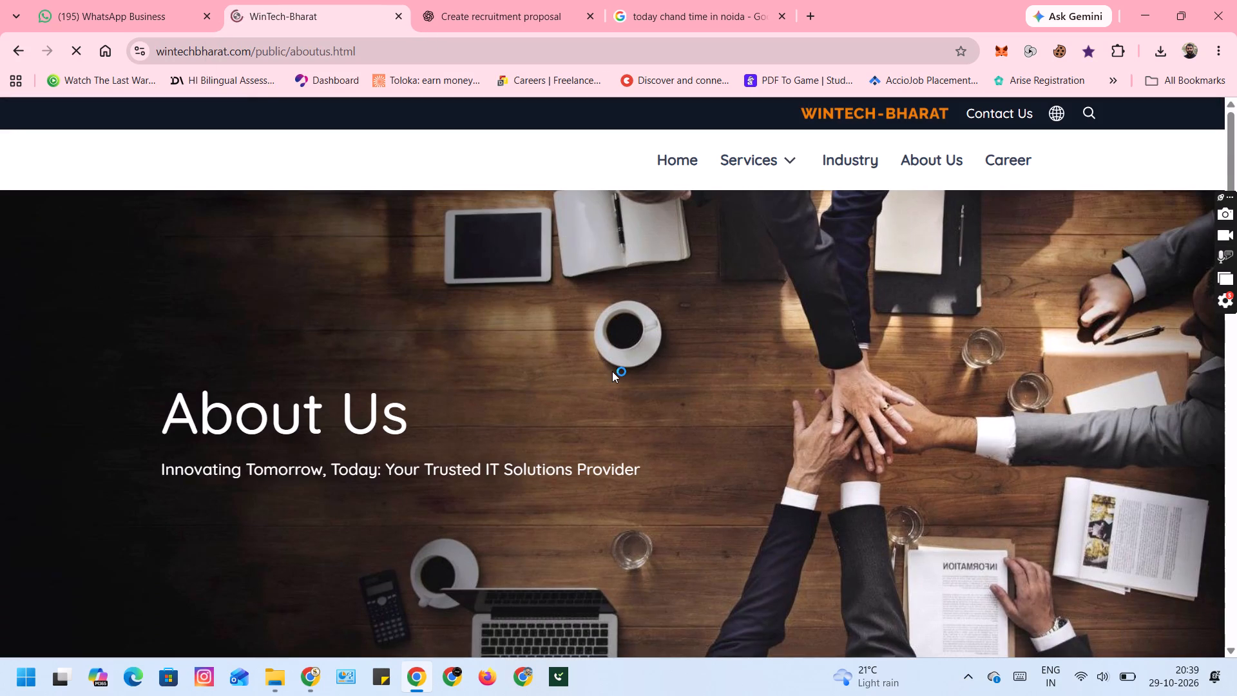
click(398, 14)
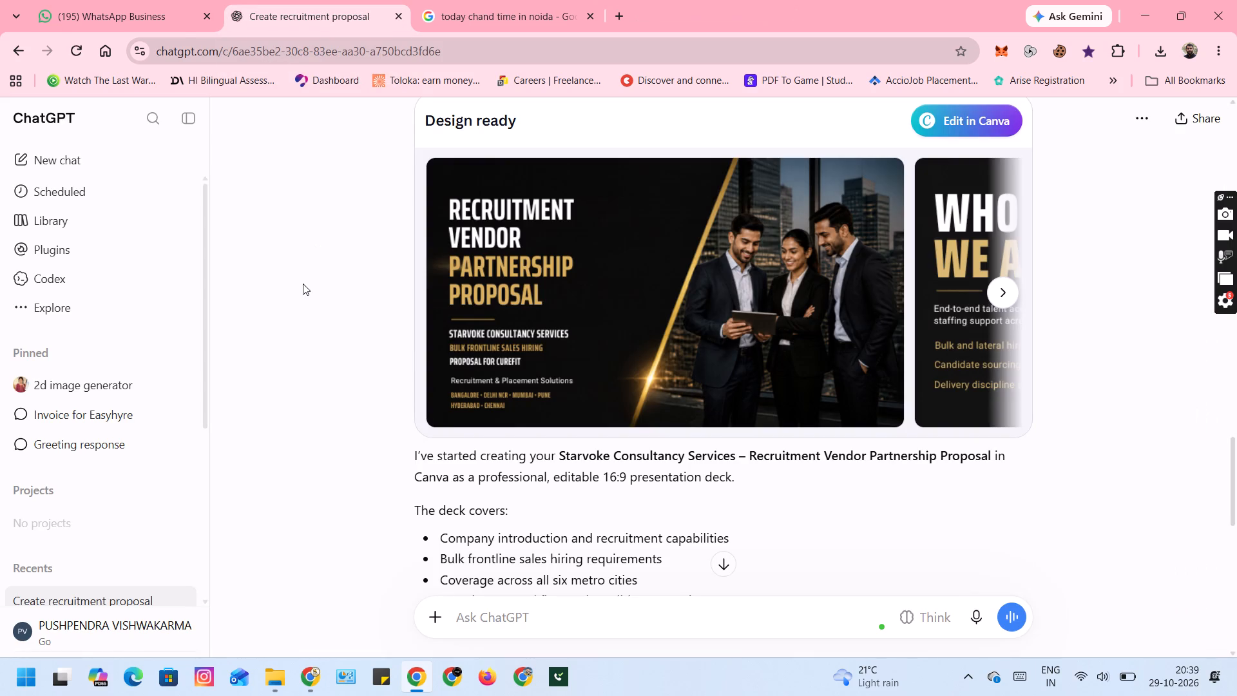